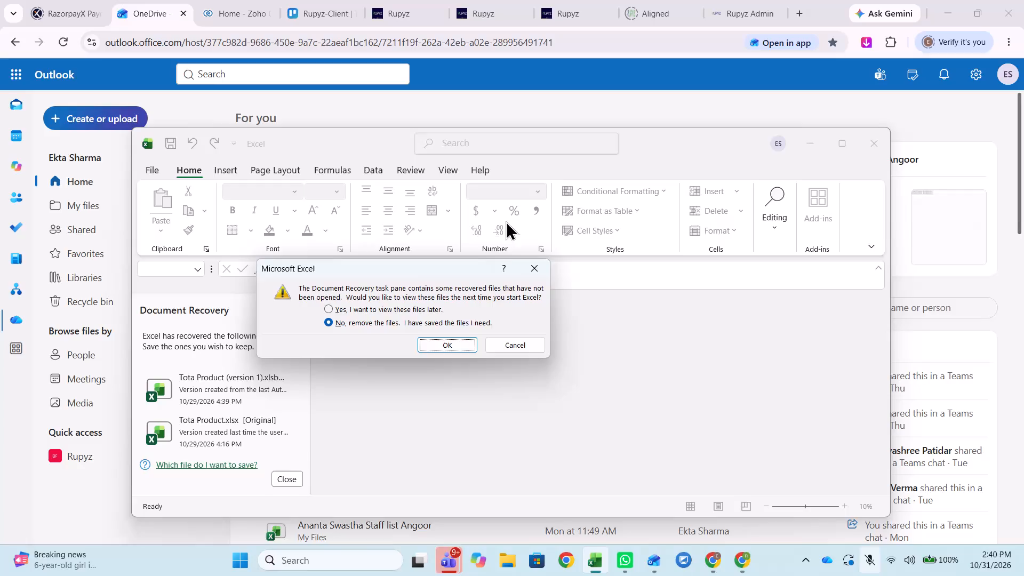
Cancel the prompt about keeping or removing the recovered files and close the empty Excel window.
{"action": "left_click", "coordinate": [502, 342]}
{"action": "left_click", "coordinate": [872, 134]}
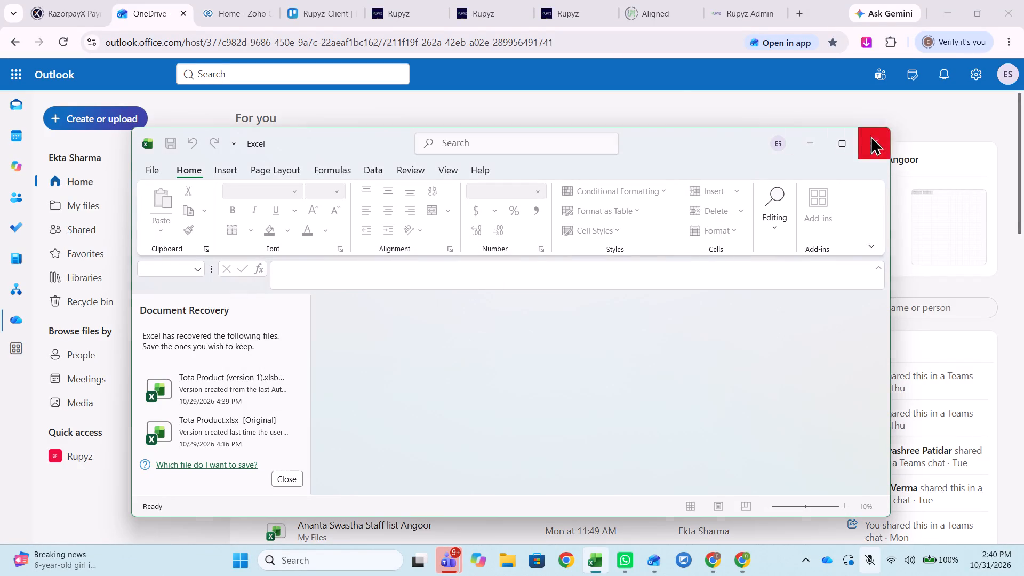
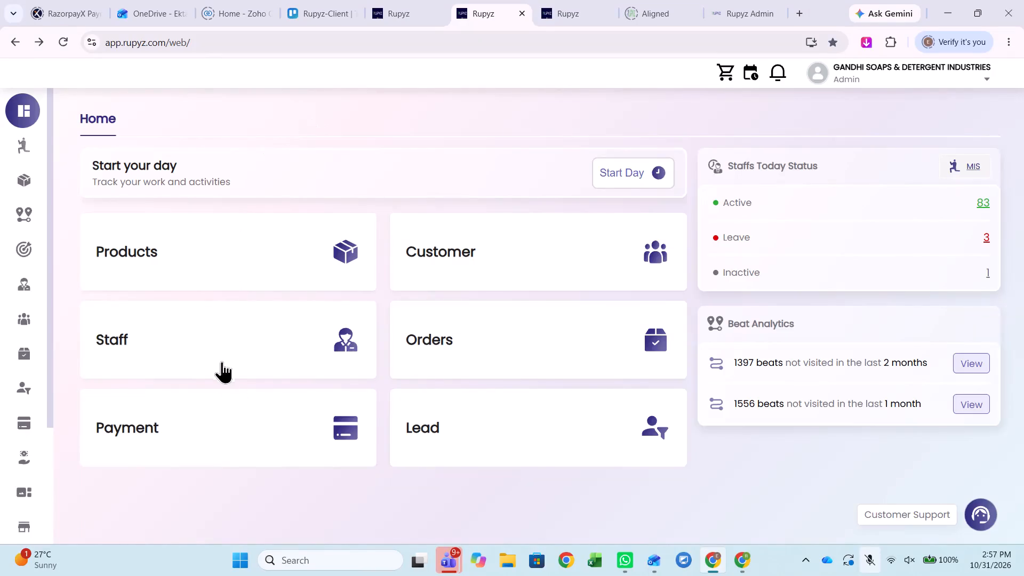
Open the staff list and search it for "gag" to check that staff member's role.
{"action": "left_click", "coordinate": [219, 355]}
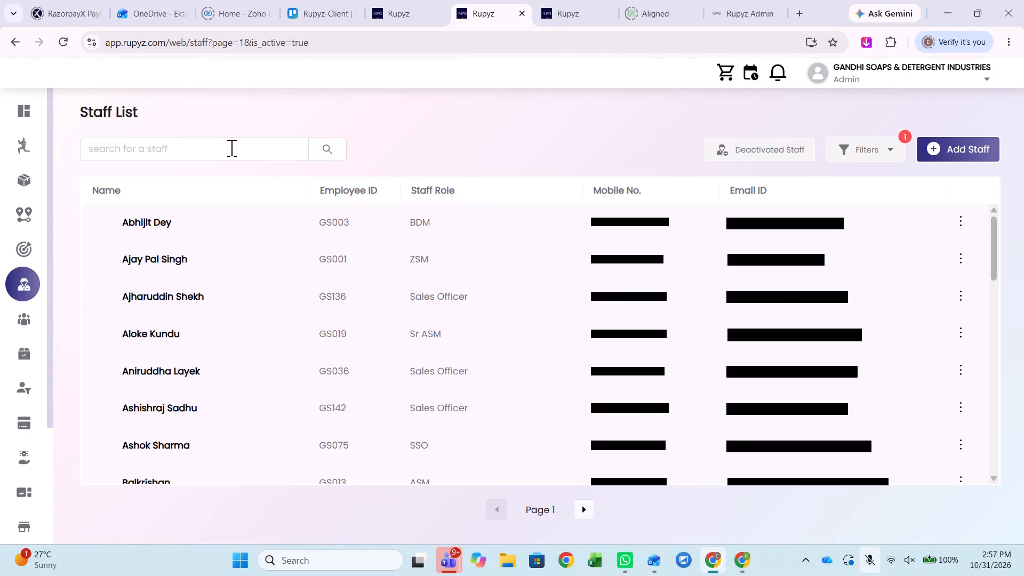
{"action": "left_click", "coordinate": [231, 148]}
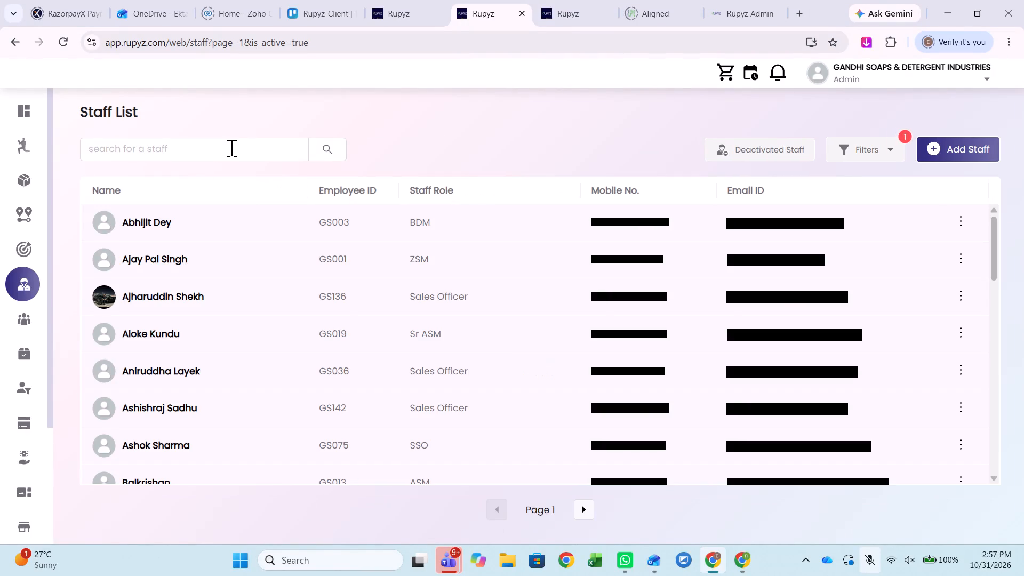
{"action": "type", "text": "gag"}
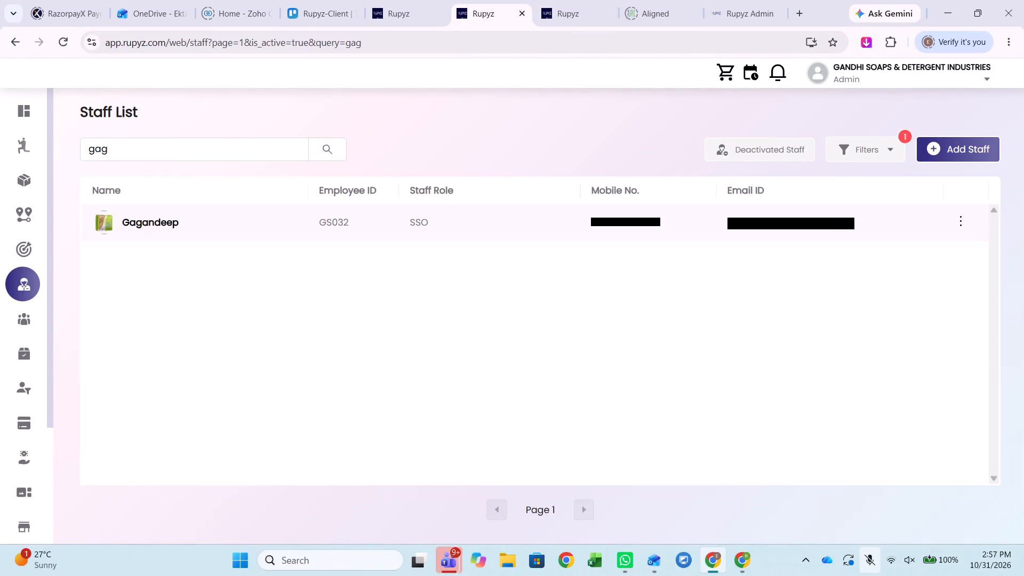
In Staff Roles, grant the SSO role the "Edit Customer - Primary Customer" permission and save the role.
{"action": "scroll", "coordinate": [1, 390], "scroll_direction": "down", "scroll_amount": 6}
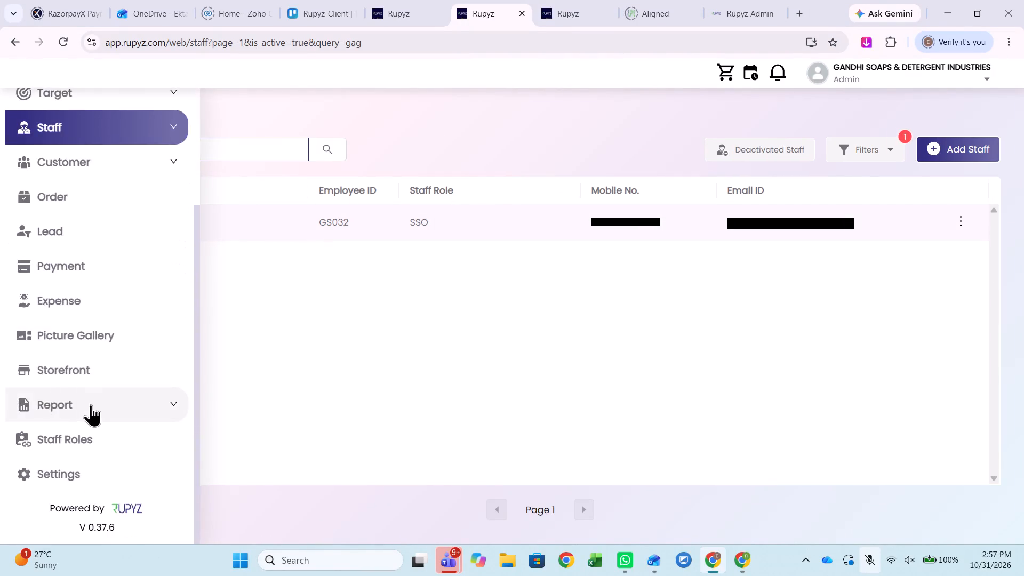
{"action": "left_click", "coordinate": [98, 450]}
{"action": "scroll", "coordinate": [241, 377], "scroll_direction": "down", "scroll_amount": 4}
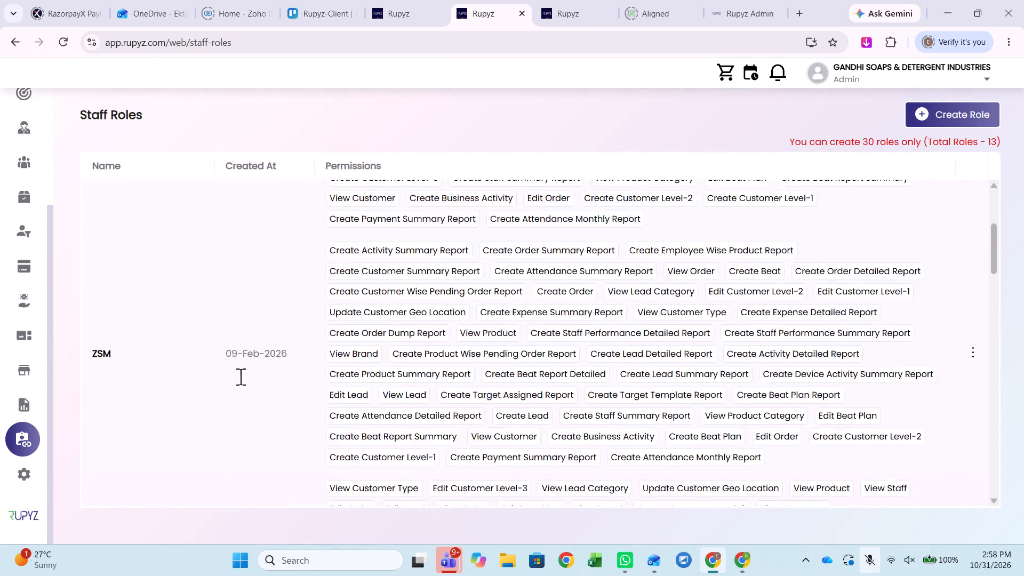
{"action": "scroll", "coordinate": [241, 377], "scroll_direction": "down", "scroll_amount": 3}
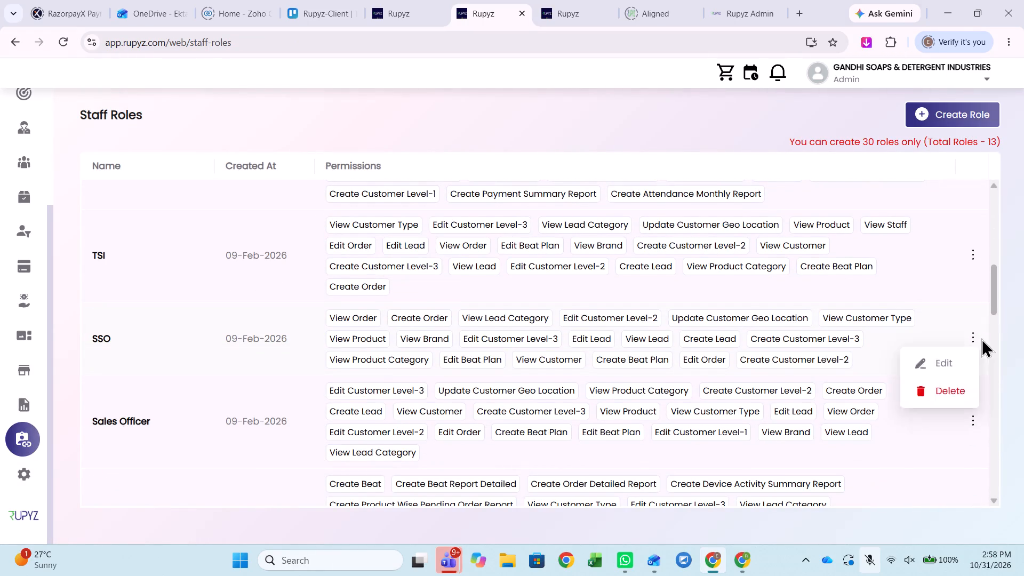
{"action": "left_click", "coordinate": [975, 337]}
{"action": "left_click", "coordinate": [963, 356]}
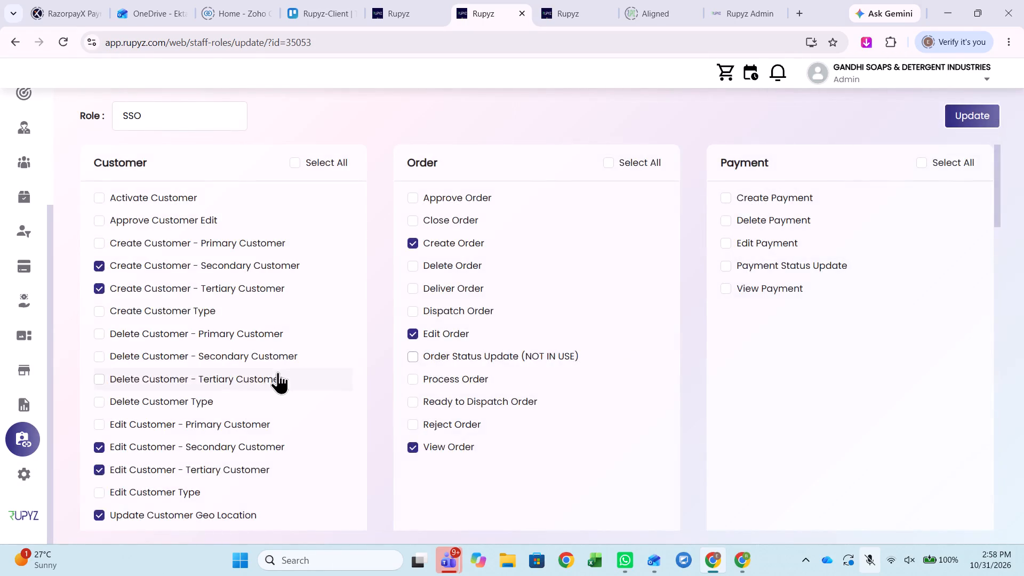
{"action": "scroll", "coordinate": [278, 372], "scroll_direction": "down", "scroll_amount": 2}
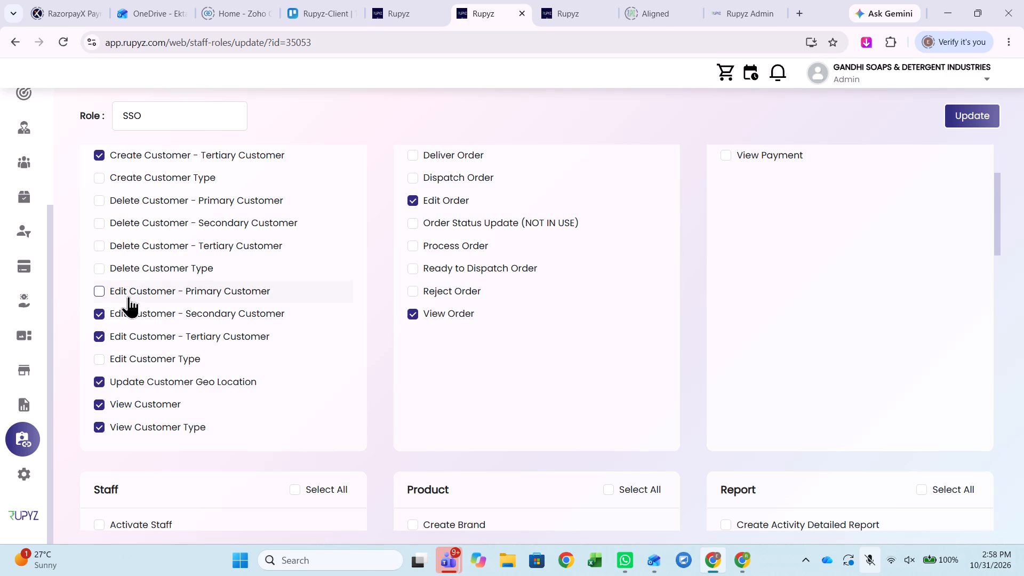
{"action": "left_click", "coordinate": [97, 289]}
{"action": "scroll", "coordinate": [271, 318], "scroll_direction": "up", "scroll_amount": 2}
{"action": "left_click", "coordinate": [973, 121]}
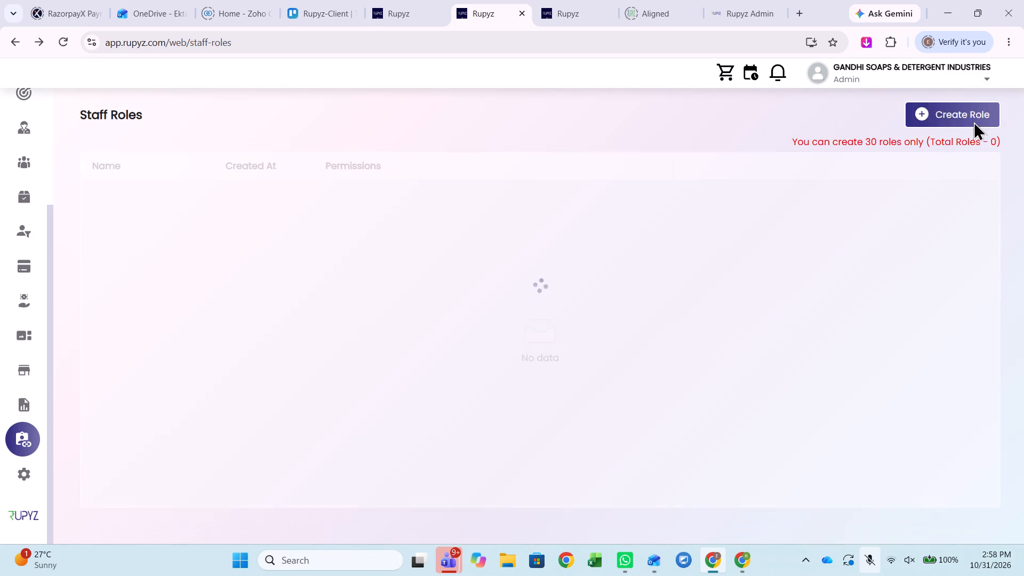
Review the SSO role's permissions in the Staff Roles list, and go back to the Overview.
{"action": "scroll", "coordinate": [175, 302], "scroll_direction": "up", "scroll_amount": 6}
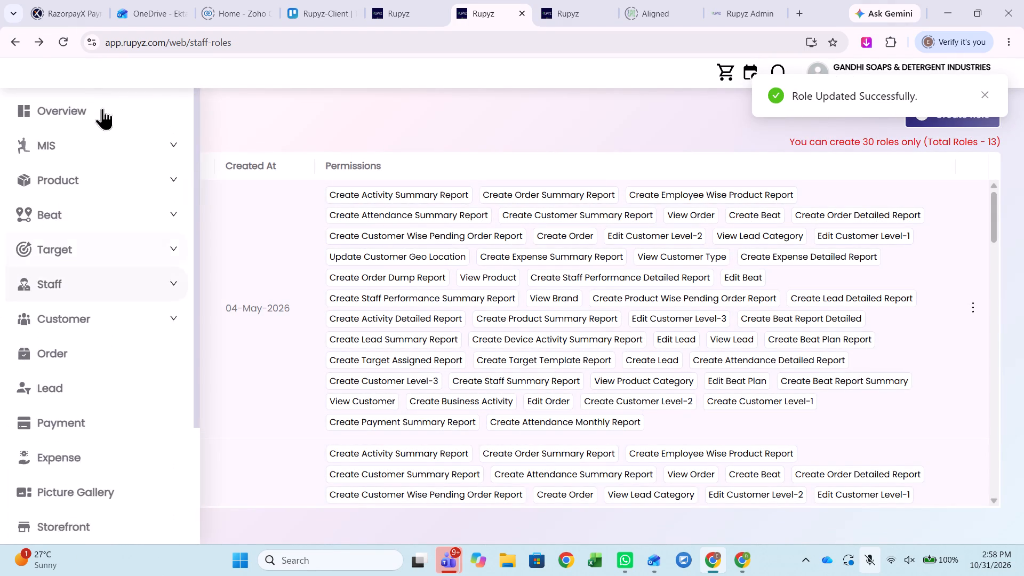
{"action": "scroll", "coordinate": [769, 159], "scroll_direction": "down", "scroll_amount": 4}
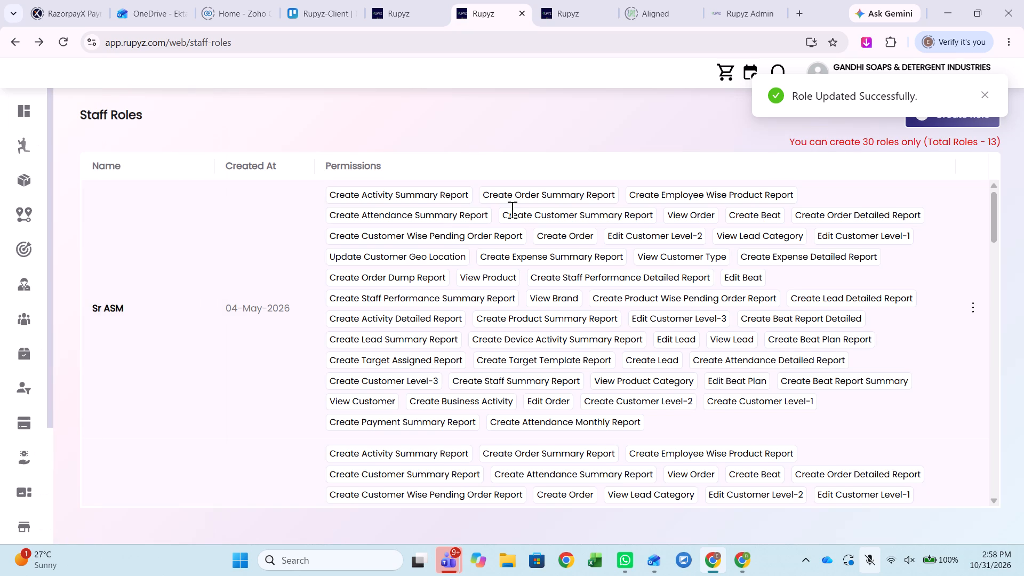
{"action": "scroll", "coordinate": [488, 221], "scroll_direction": "down", "scroll_amount": 5}
{"action": "scroll", "coordinate": [236, 213], "scroll_direction": "down", "scroll_amount": 5}
{"action": "scroll", "coordinate": [236, 213], "scroll_direction": "up", "scroll_amount": 1}
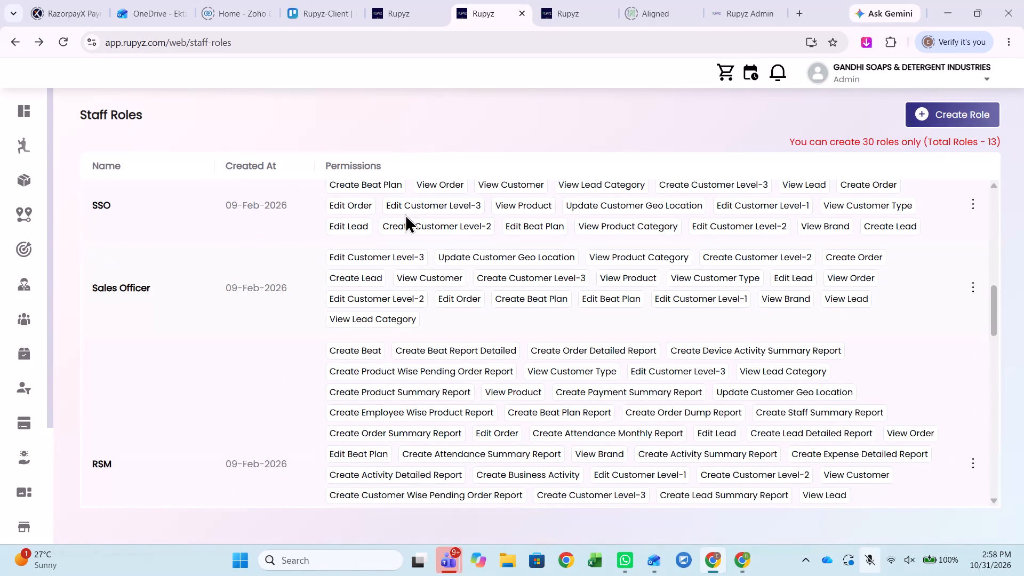
{"action": "scroll", "coordinate": [532, 226], "scroll_direction": "up", "scroll_amount": 6}
{"action": "scroll", "coordinate": [0, 231], "scroll_direction": "up", "scroll_amount": 7}
{"action": "left_click", "coordinate": [87, 121]}
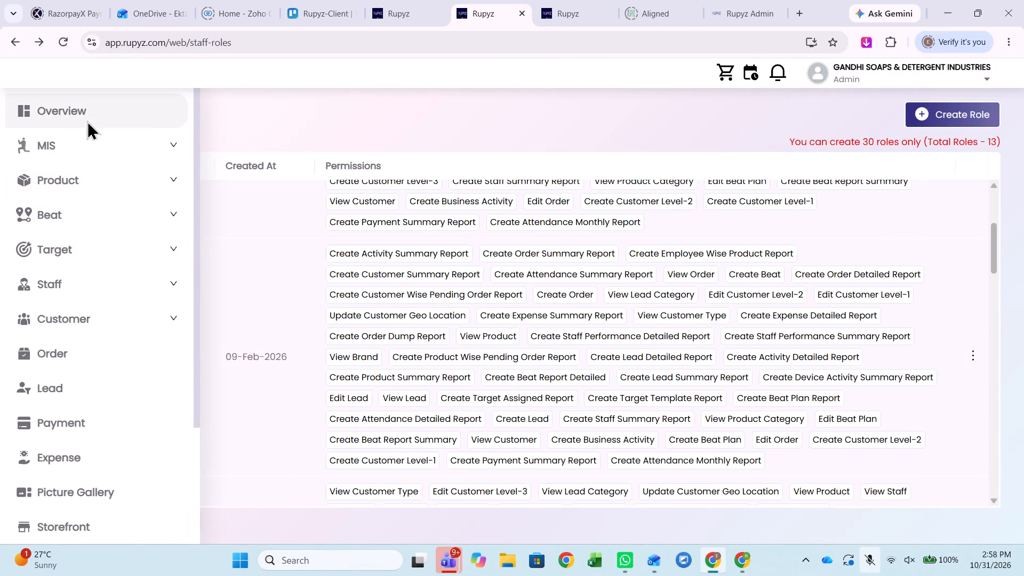
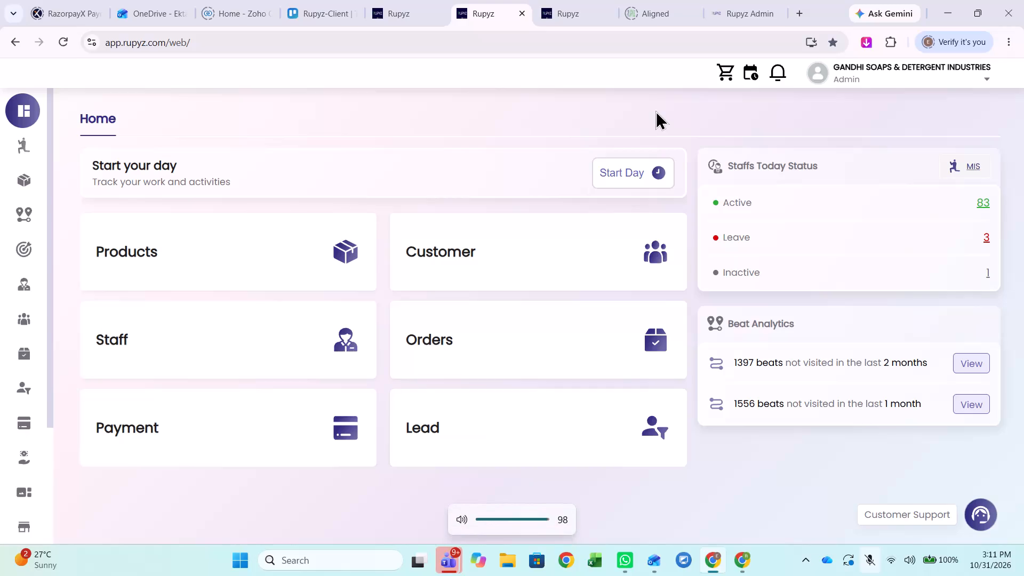
Return to the Staff Roles list to view the roles and their permissions.
{"action": "left_click", "coordinate": [655, 110]}
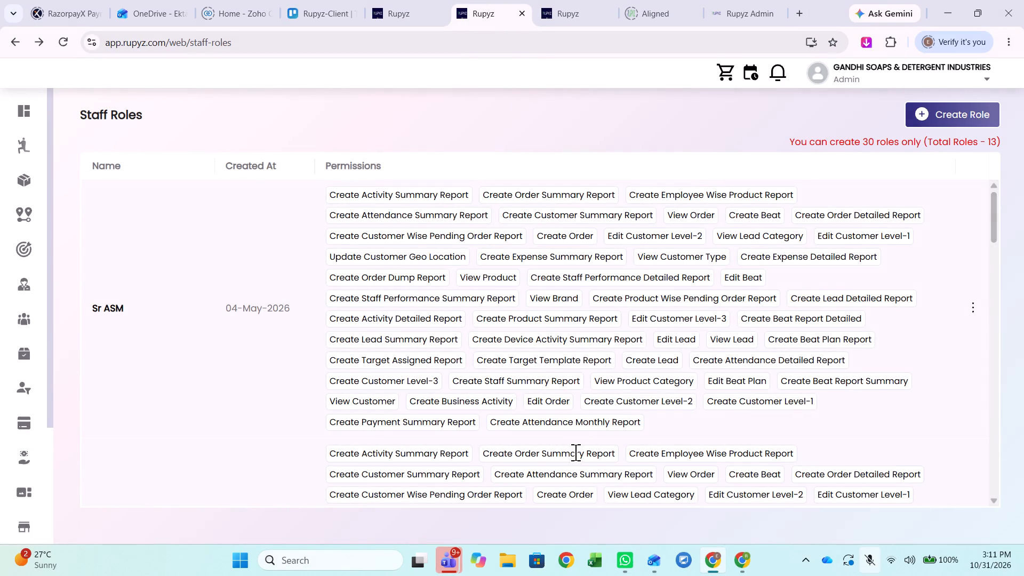
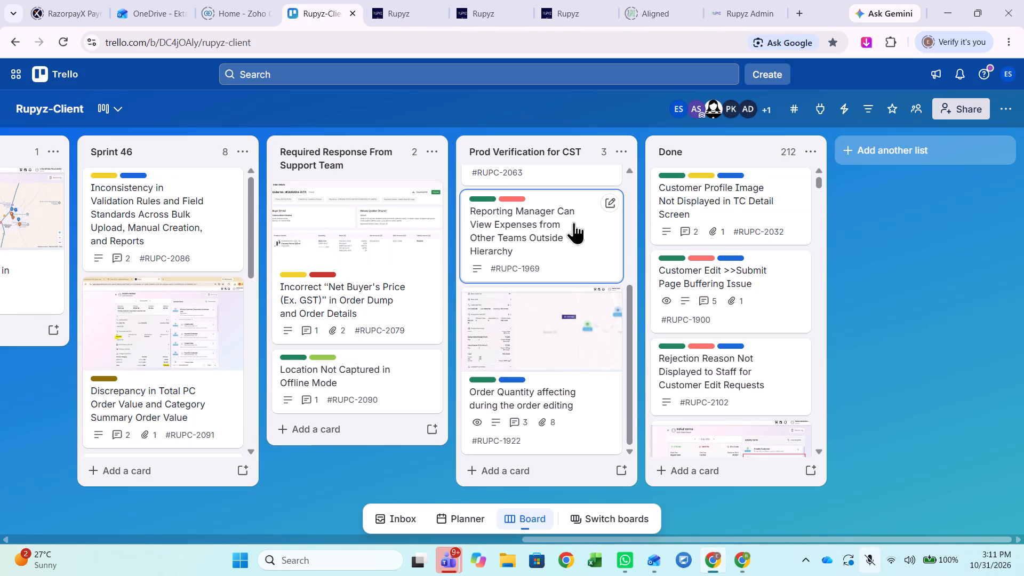
Open the "Reporting Manager Can View Expenses from Other Teams Outside Hierarchy" card in the Prod Verification for CST list to read its details.
{"action": "left_click", "coordinate": [588, 203]}
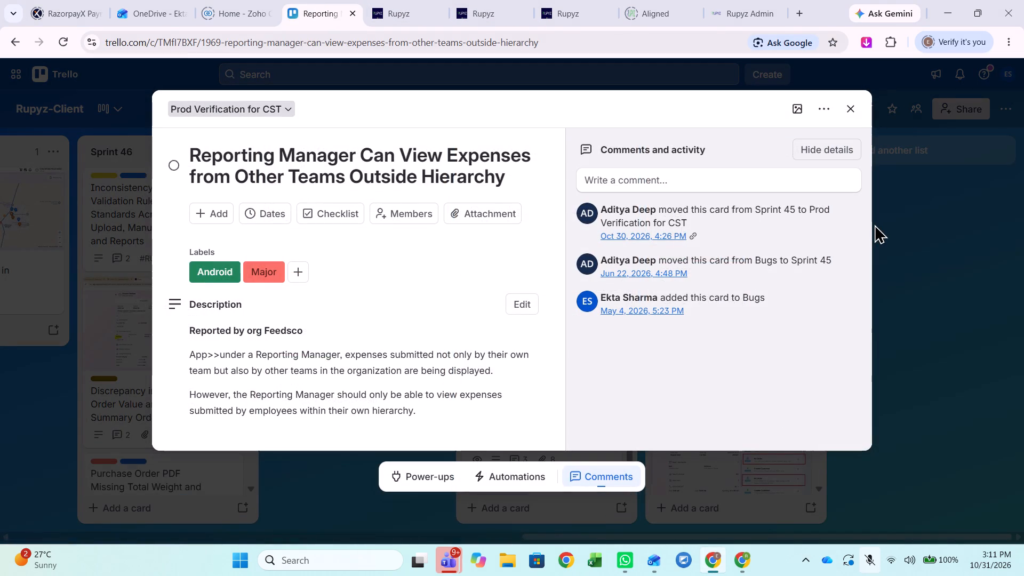
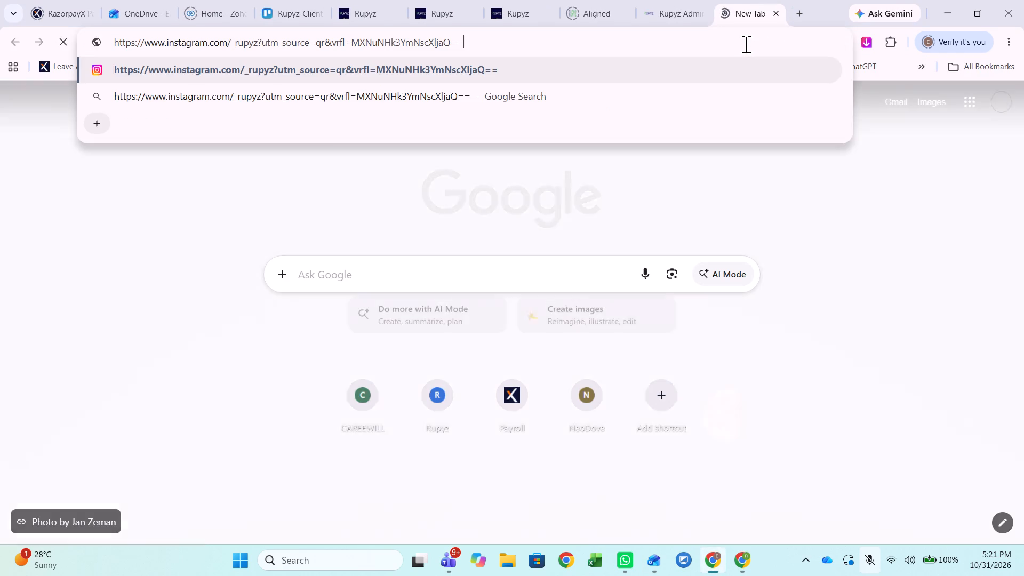
Open the _rupyz Instagram profile from the entered link and look over its page, dismissing the sign-up prompts.
{"action": "key", "text": "Return"}
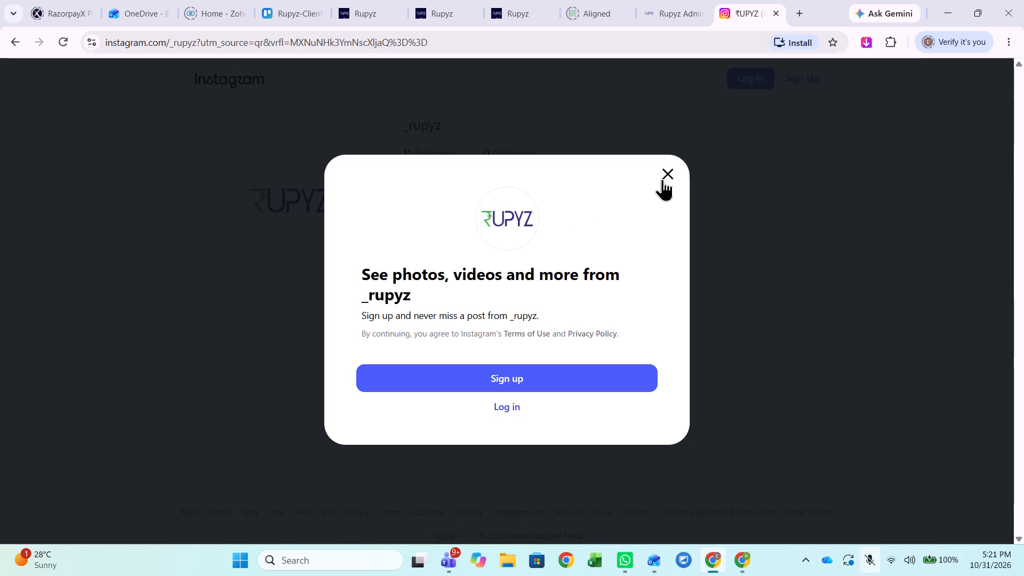
{"action": "left_click", "coordinate": [664, 177]}
{"action": "scroll", "coordinate": [501, 320], "scroll_direction": "down", "scroll_amount": 6}
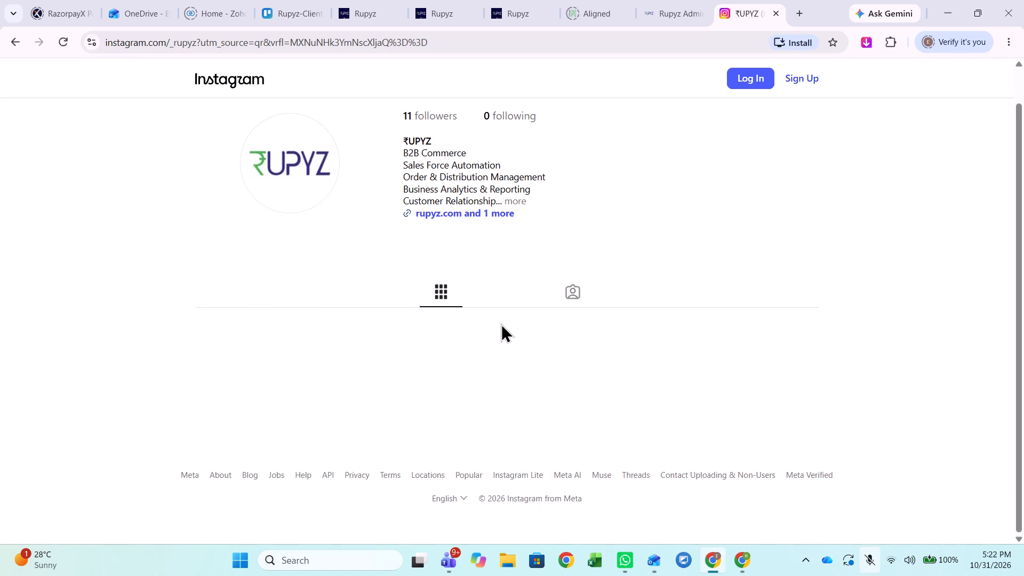
{"action": "scroll", "coordinate": [501, 323], "scroll_direction": "up", "scroll_amount": 3}
{"action": "left_click", "coordinate": [572, 334]}
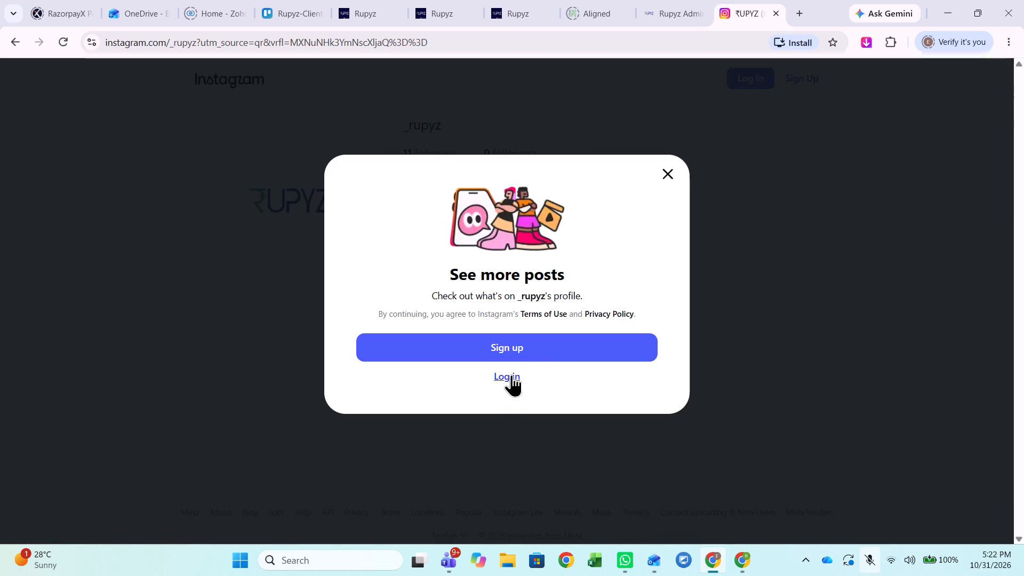
{"action": "left_click", "coordinate": [669, 169]}
{"action": "scroll", "coordinate": [396, 272], "scroll_direction": "up", "scroll_amount": 3}
{"action": "left_click", "coordinate": [518, 236]}
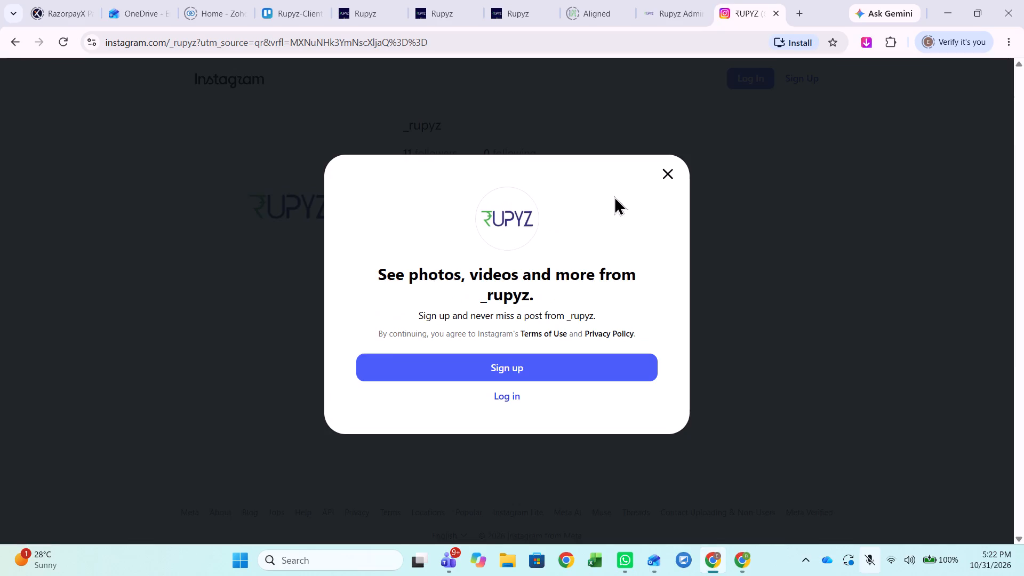
{"action": "left_click", "coordinate": [660, 178]}
Switch back to the Rupyz Admin page with the admins of GANDHI SOAPS & DETERGENT INDUSTRIES.
{"action": "left_click", "coordinate": [675, 3]}
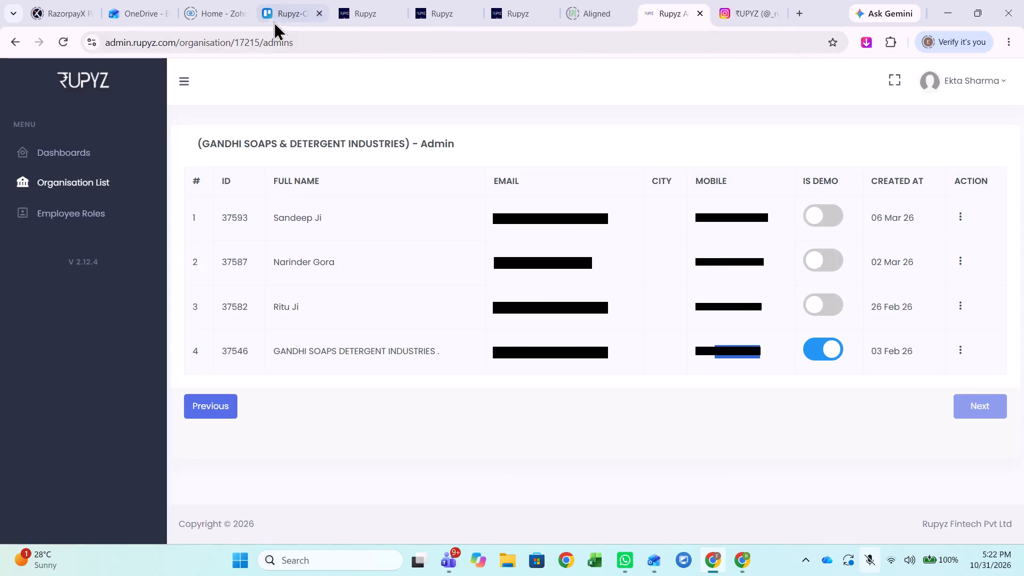
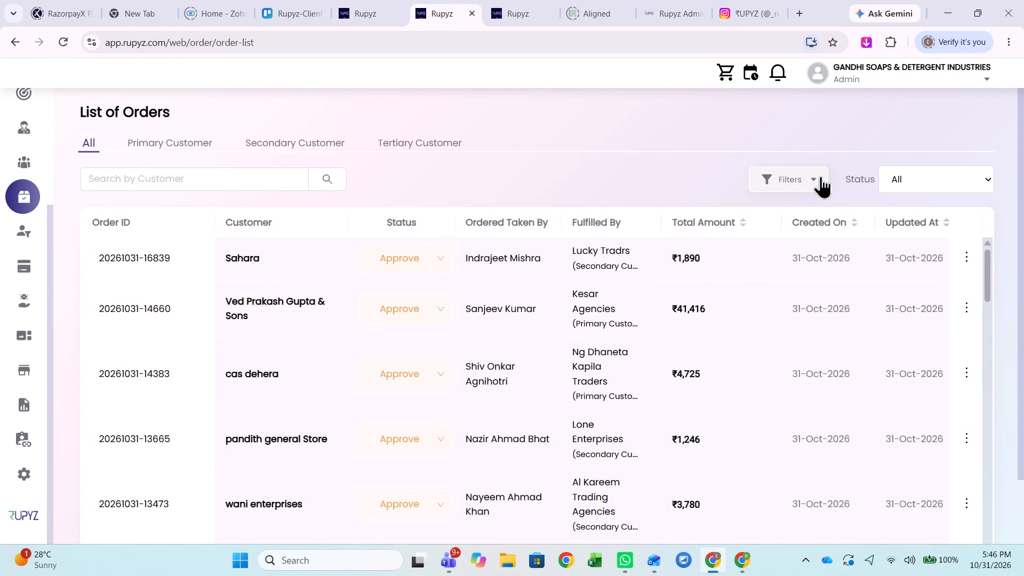
Filter the List of Orders by the "Created at" date range, opening the calendar for the From date.
{"action": "left_click", "coordinate": [821, 176]}
{"action": "scroll", "coordinate": [582, 342], "scroll_direction": "down", "scroll_amount": 1}
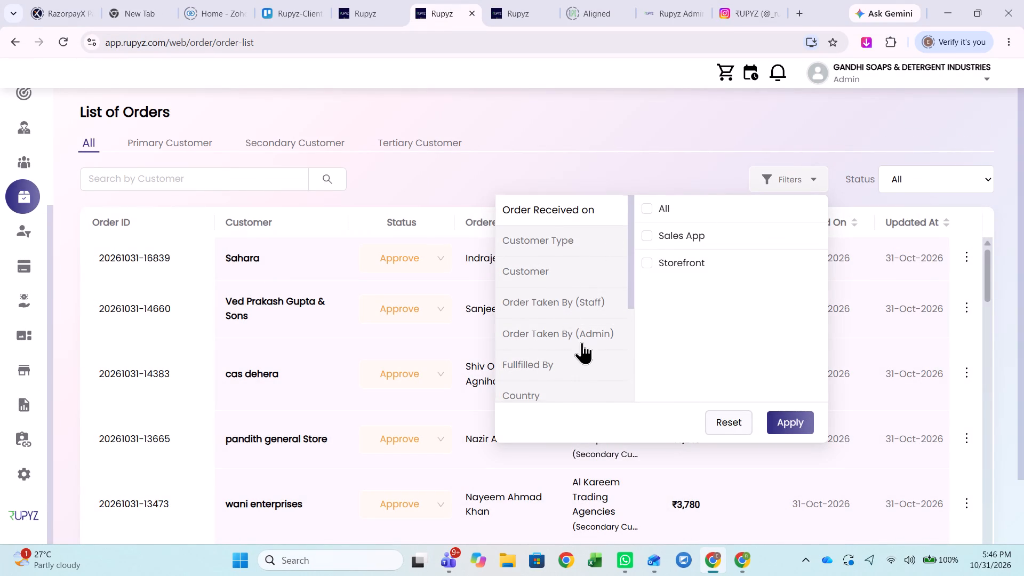
{"action": "scroll", "coordinate": [582, 342], "scroll_direction": "down", "scroll_amount": 1}
{"action": "left_click", "coordinate": [579, 351]}
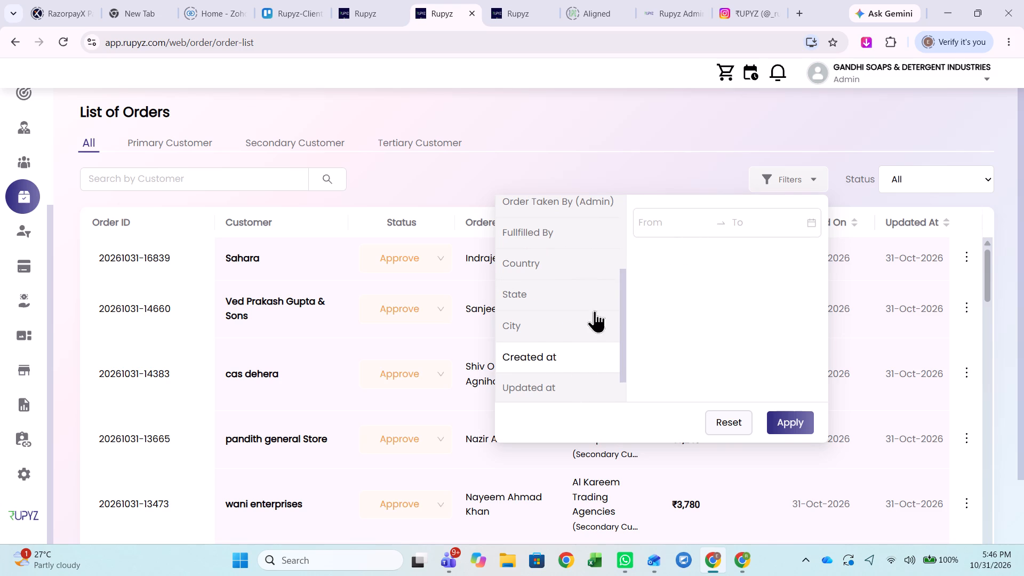
{"action": "left_click", "coordinate": [666, 219]}
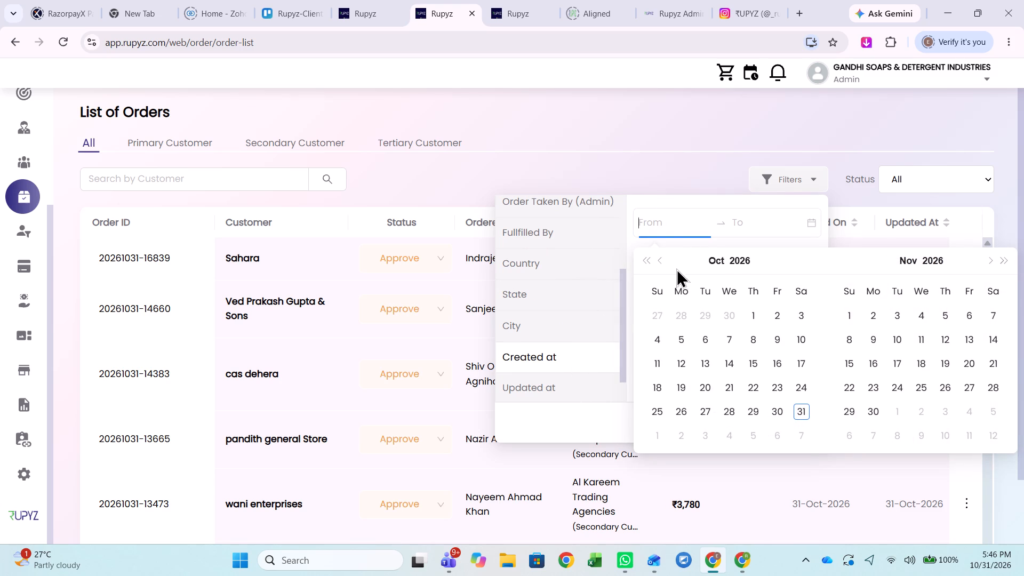
Filter the orders list by creation date, with 2026-07-02 as both start and end date.
{"action": "left_click", "coordinate": [666, 264]}
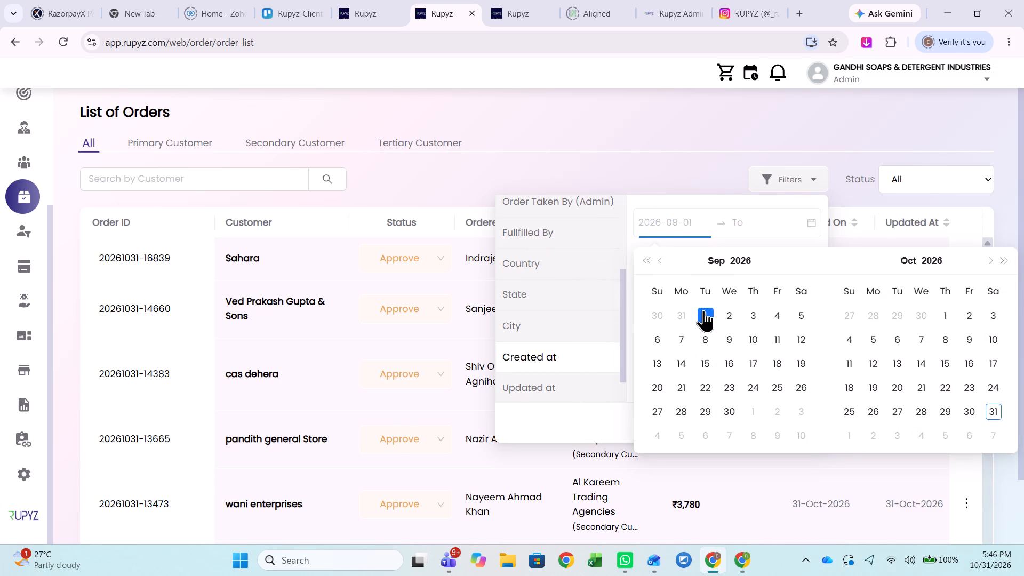
{"action": "left_click", "coordinate": [663, 261]}
{"action": "left_click", "coordinate": [663, 261]}
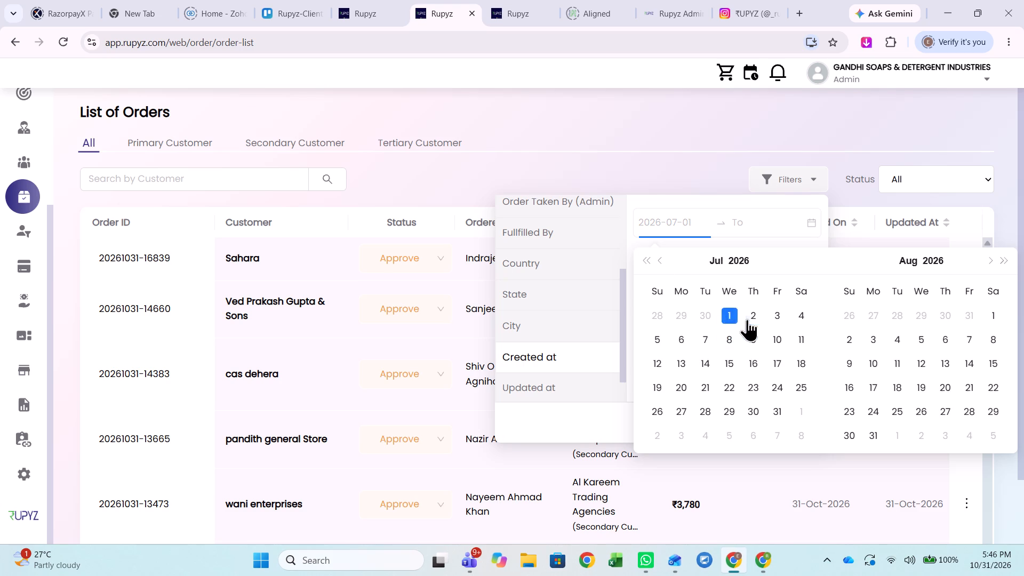
{"action": "left_click", "coordinate": [747, 317]}
{"action": "left_click", "coordinate": [747, 317]}
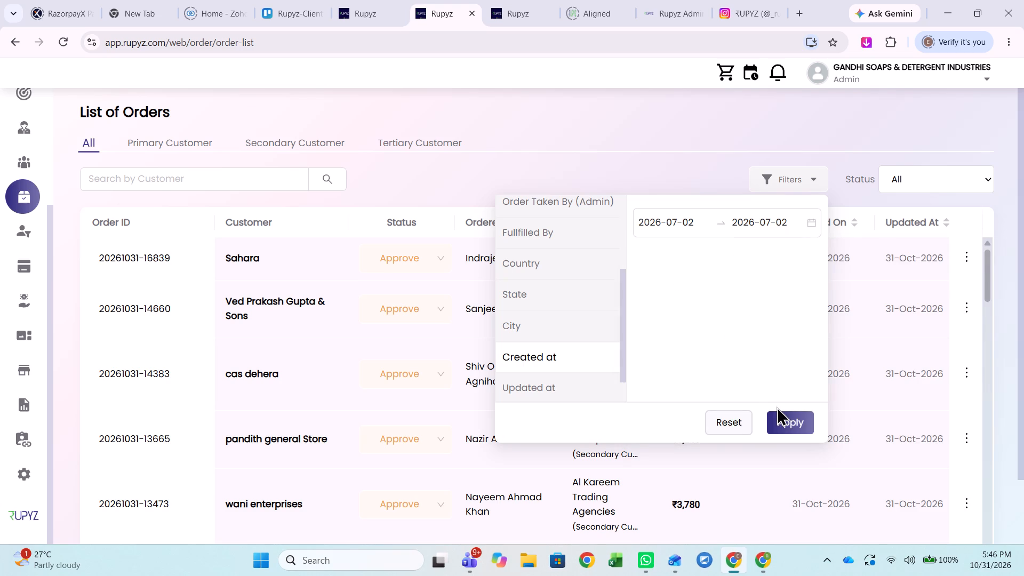
{"action": "left_click", "coordinate": [788, 427]}
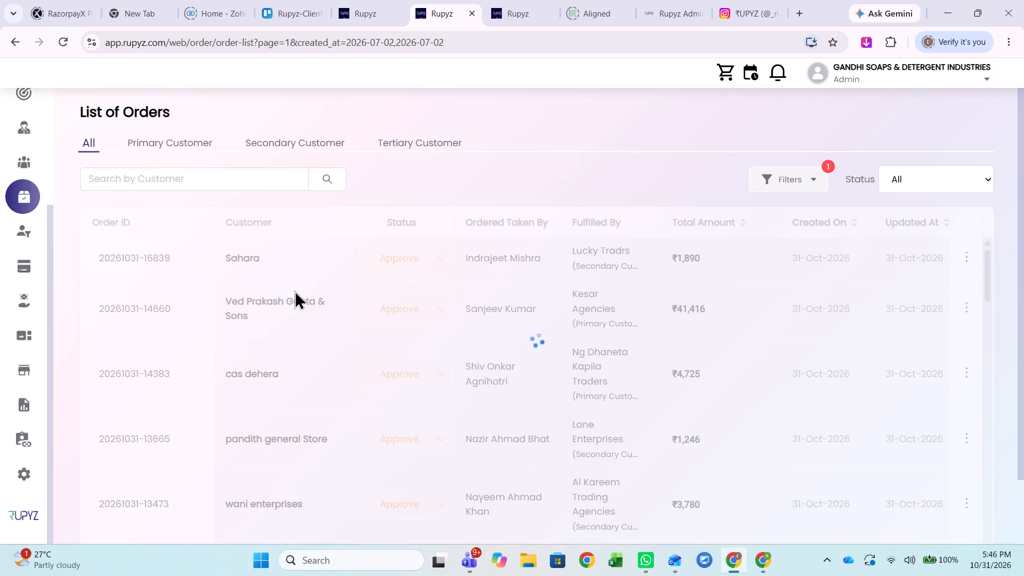
{"action": "left_click", "coordinate": [258, 281]}
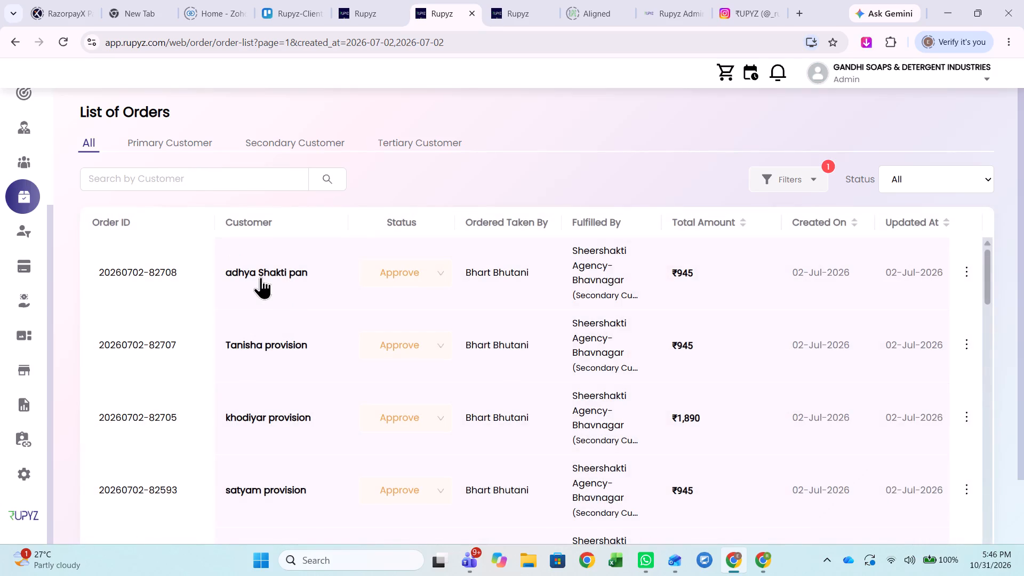
{"action": "left_click", "coordinate": [261, 277]}
{"action": "left_click", "coordinate": [780, 203]}
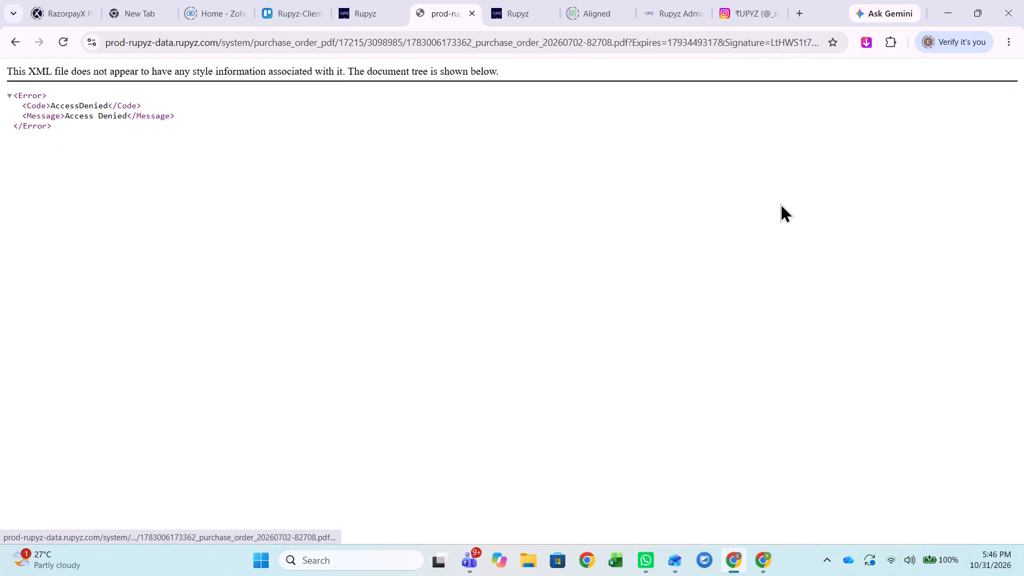
{"action": "left_click", "coordinate": [11, 38]}
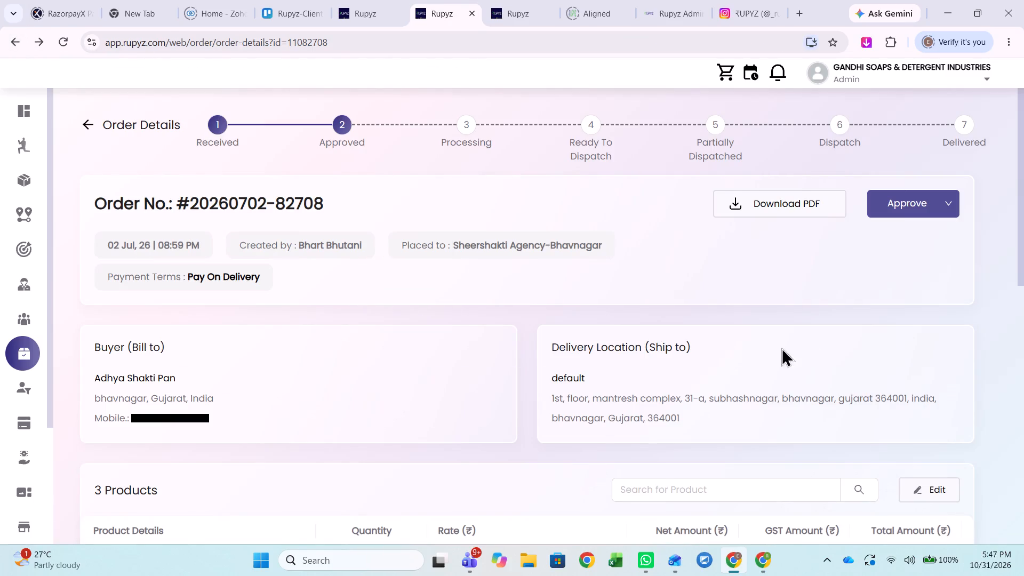
{"action": "left_click", "coordinate": [781, 204]}
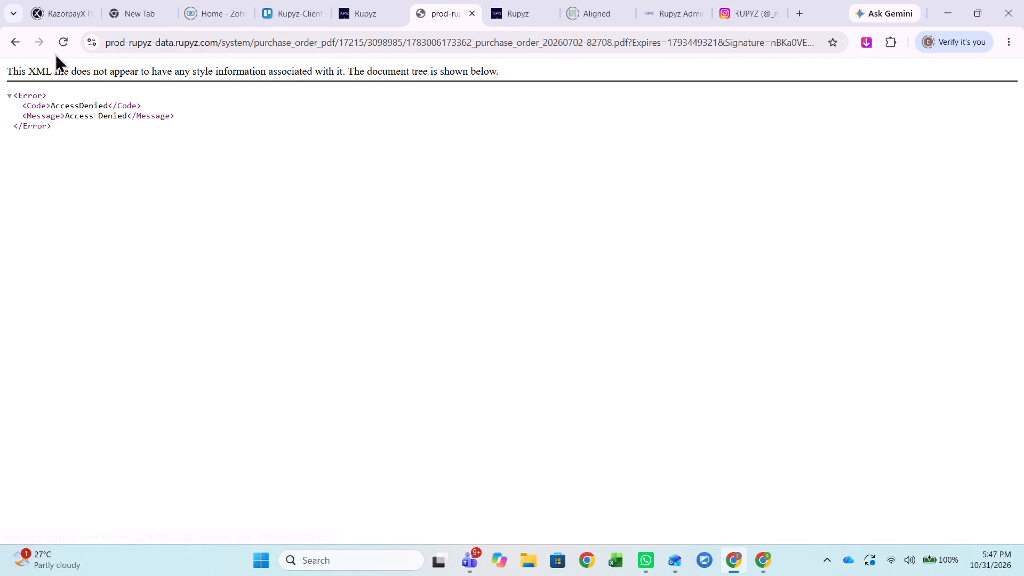
{"action": "left_click", "coordinate": [7, 45]}
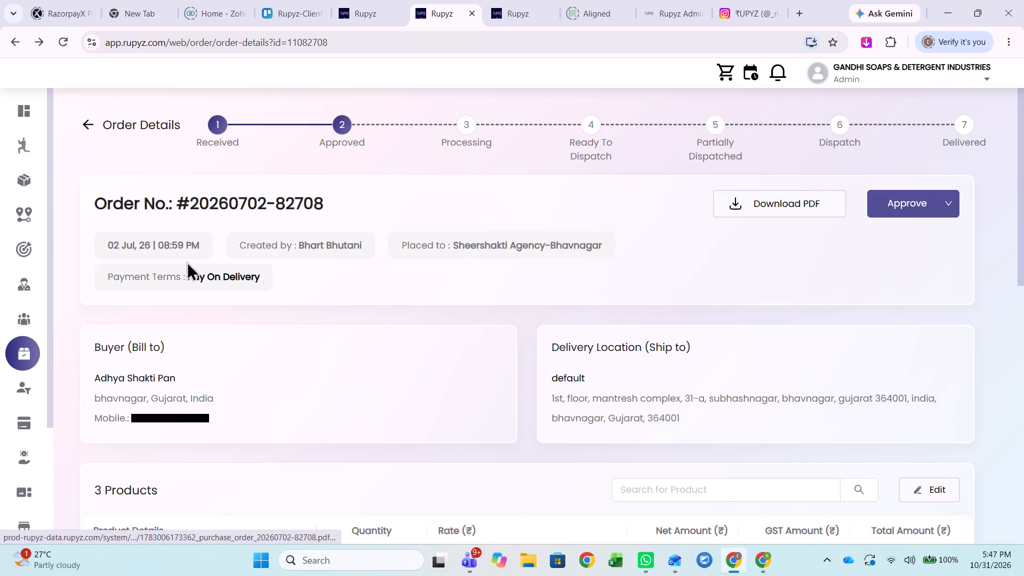
Capture a screenshot of the order details page, from the progress tracker down to the Products section.
{"action": "key", "text": "shift+super+s"}
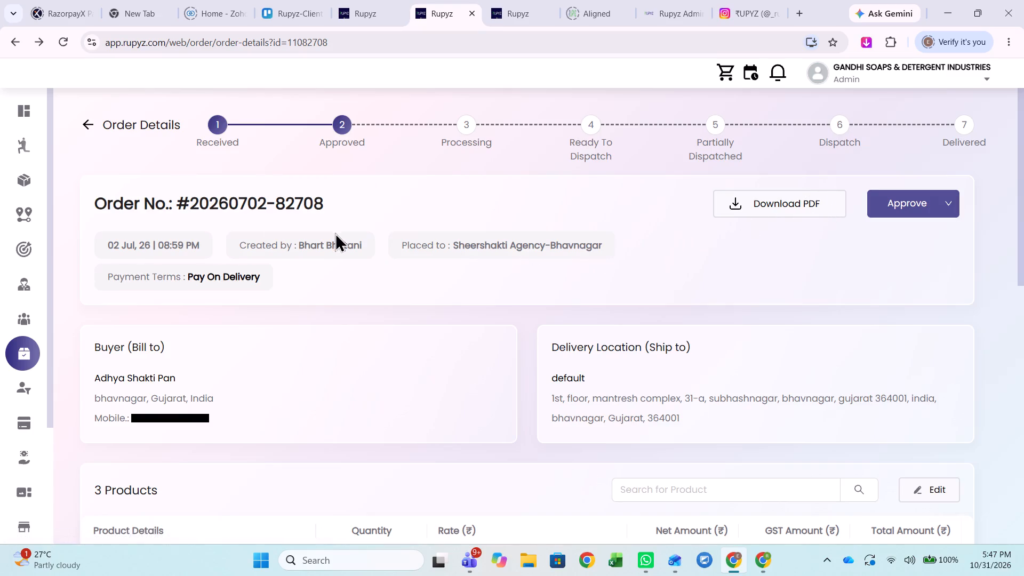
{"action": "left_click_drag", "start_coordinate": [0, 78], "coordinate": [1023, 518]}
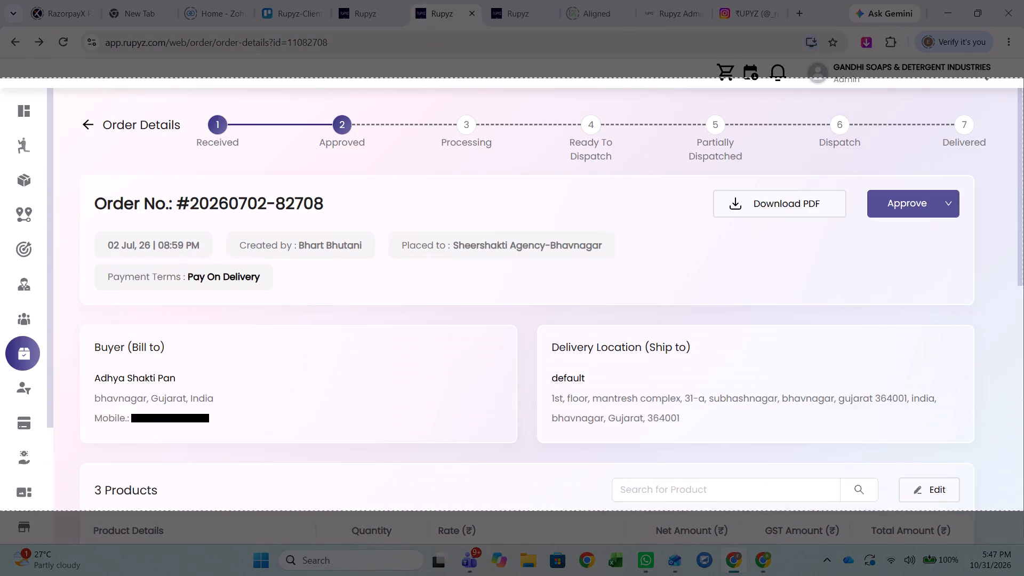
{"action": "left_click_drag", "start_coordinate": [1023, 518], "coordinate": [1023, 537]}
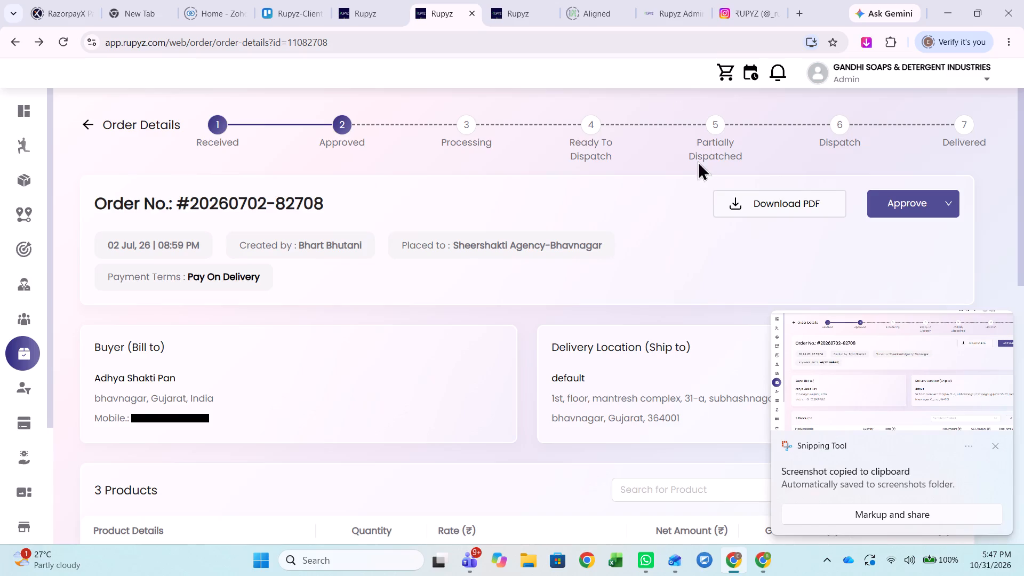
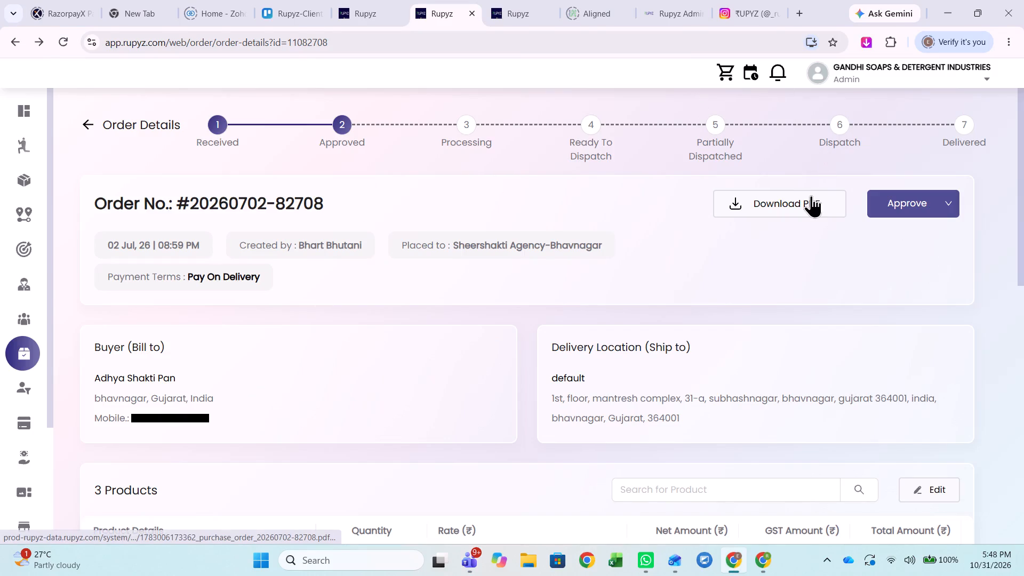
{"action": "key", "text": "shift+super+s"}
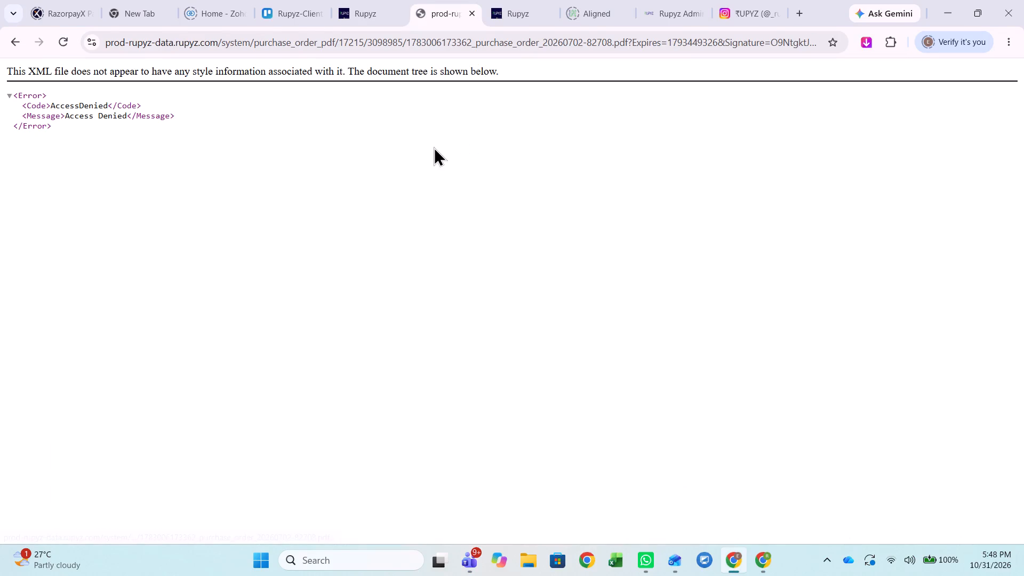
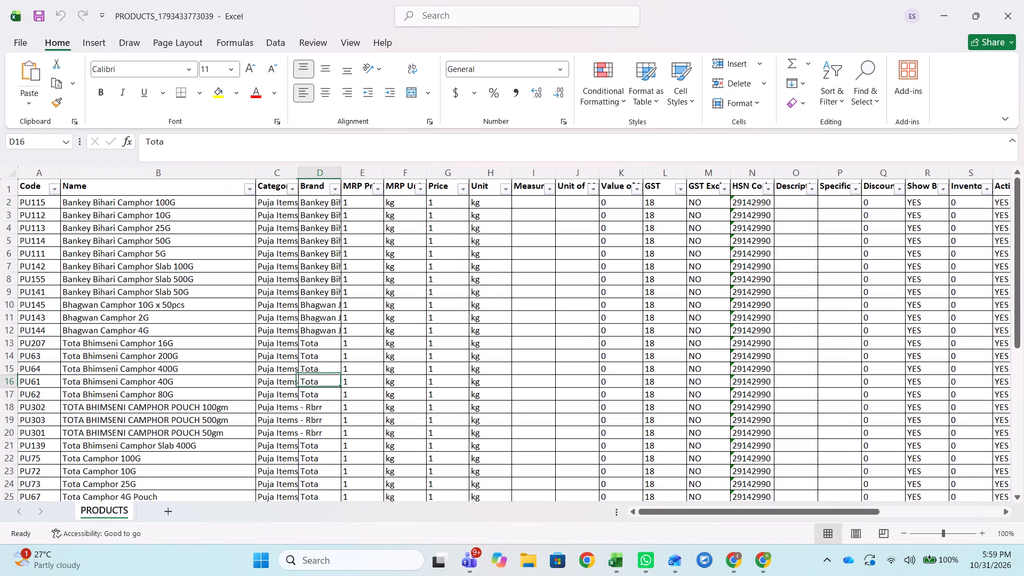
Widen the MRP Price, MRP Unit and Price columns in the PRODUCTS sheet.
{"action": "left_click_drag", "start_coordinate": [382, 172], "coordinate": [403, 174]}
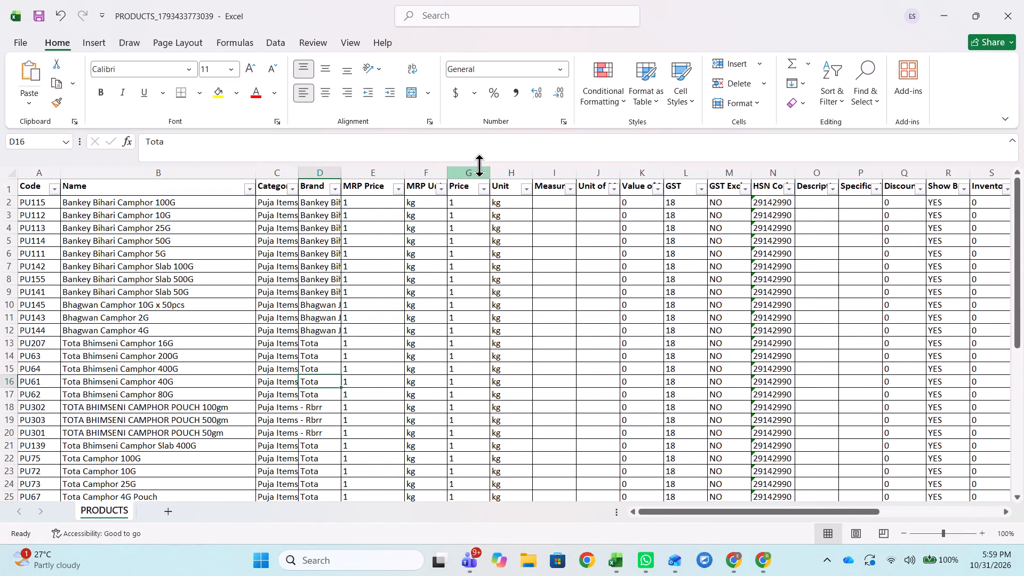
{"action": "left_click_drag", "start_coordinate": [445, 167], "coordinate": [464, 167]}
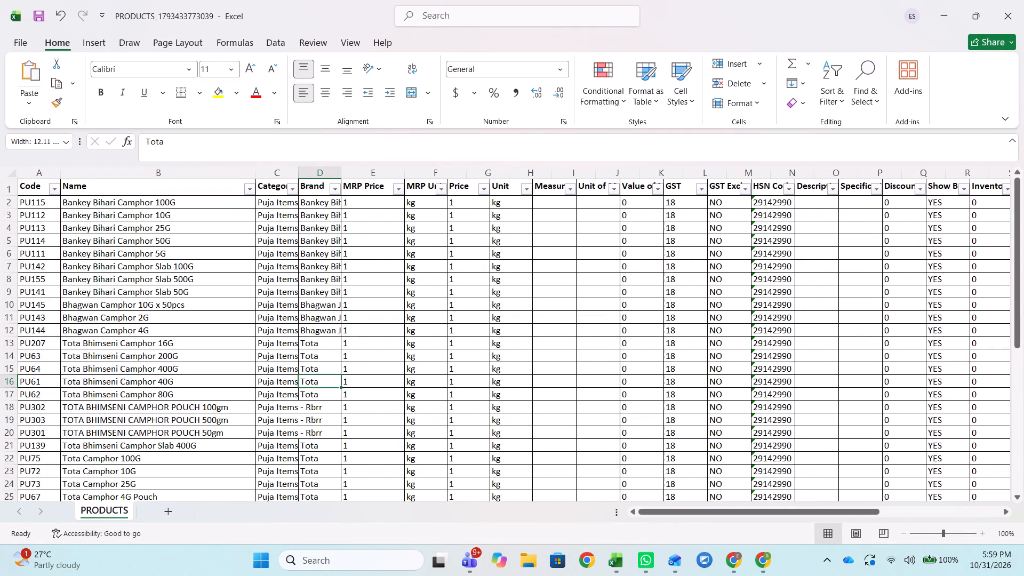
{"action": "left_click_drag", "start_coordinate": [511, 169], "coordinate": [526, 169]}
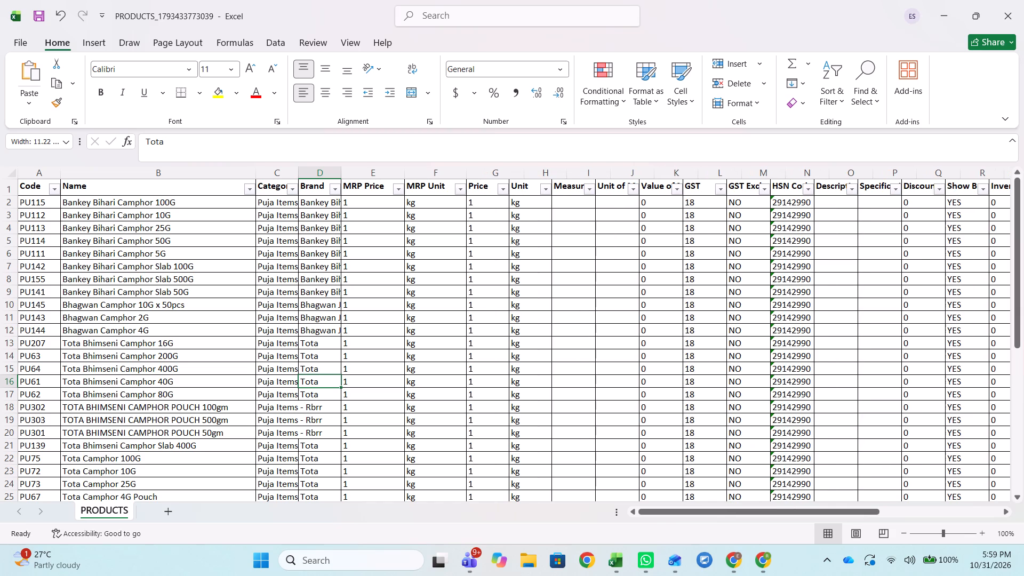
Widen the first two pairs of packaging size and unit columns, Y to AB, to make their headers more readable.
{"action": "left_click_drag", "start_coordinate": [673, 509], "coordinate": [693, 511]}
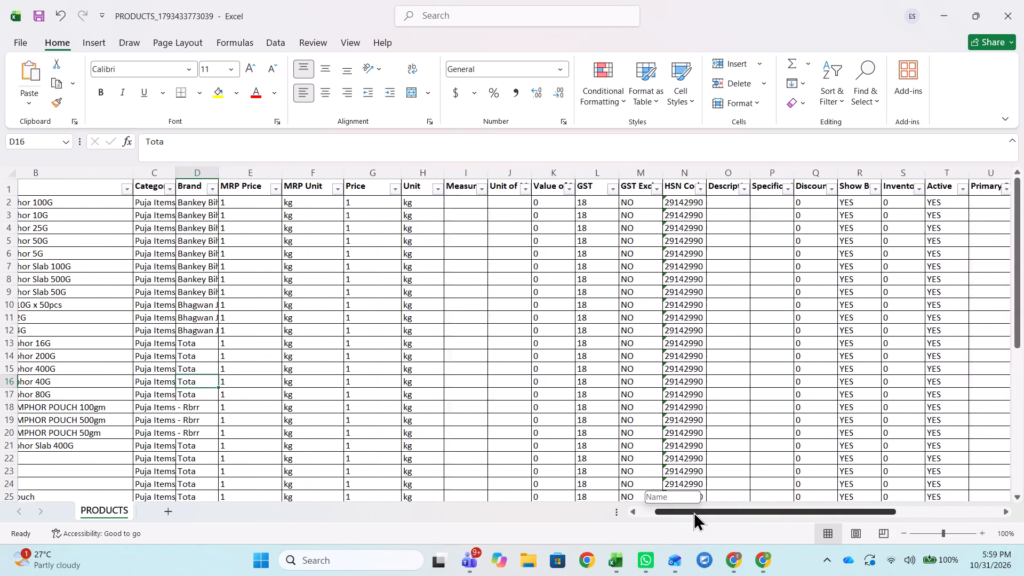
{"action": "left_click_drag", "start_coordinate": [693, 511], "coordinate": [705, 515]}
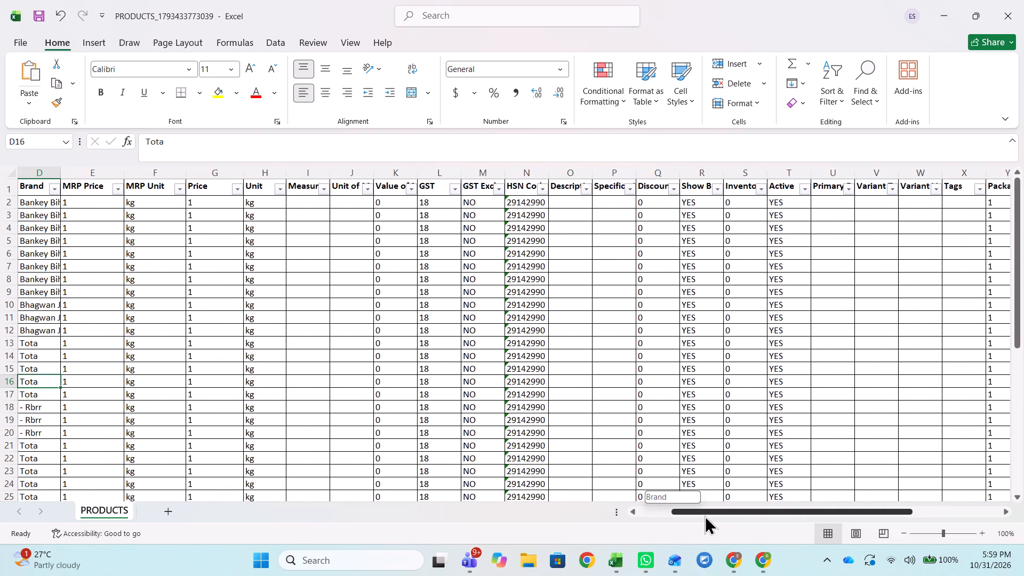
{"action": "left_click_drag", "start_coordinate": [705, 515], "coordinate": [692, 516]}
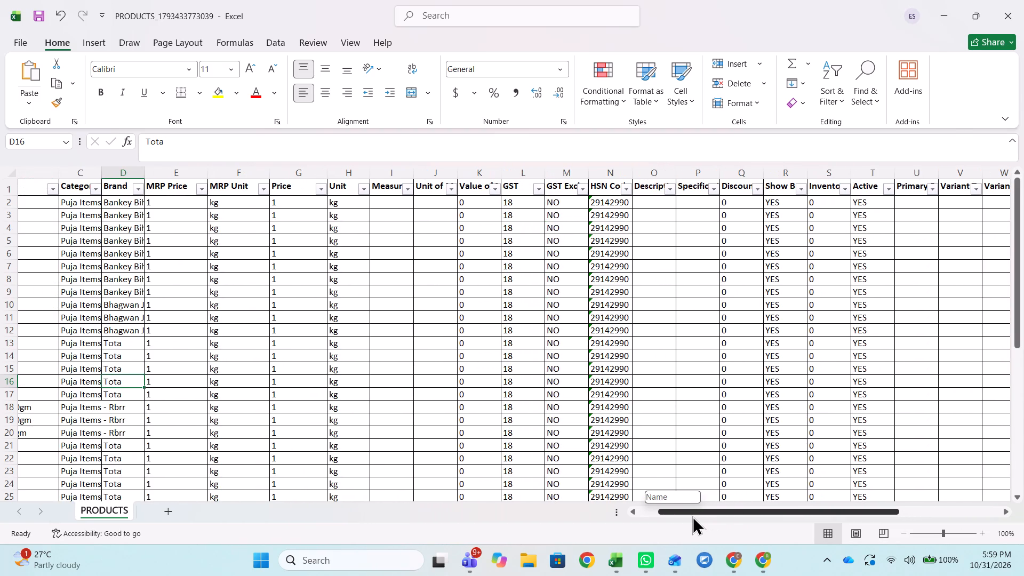
{"action": "left_click_drag", "start_coordinate": [692, 516], "coordinate": [700, 516]}
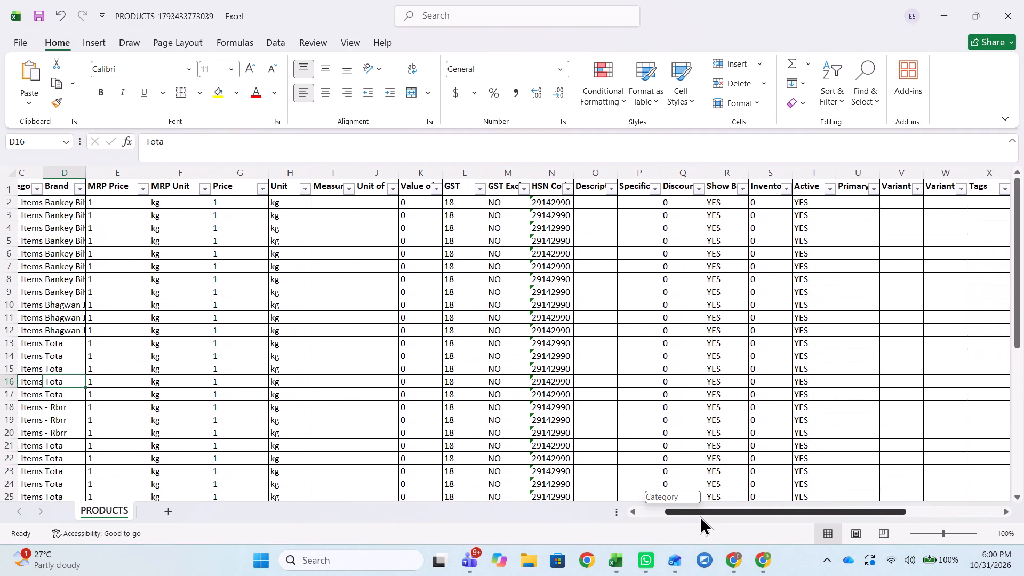
{"action": "left_click_drag", "start_coordinate": [700, 516], "coordinate": [747, 525]}
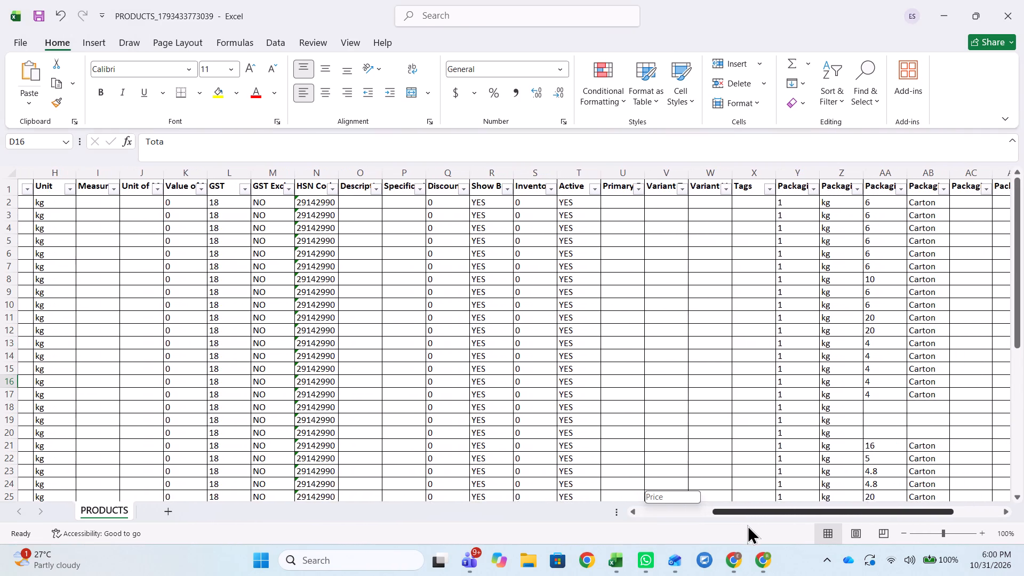
{"action": "left_click_drag", "start_coordinate": [747, 525], "coordinate": [778, 542]}
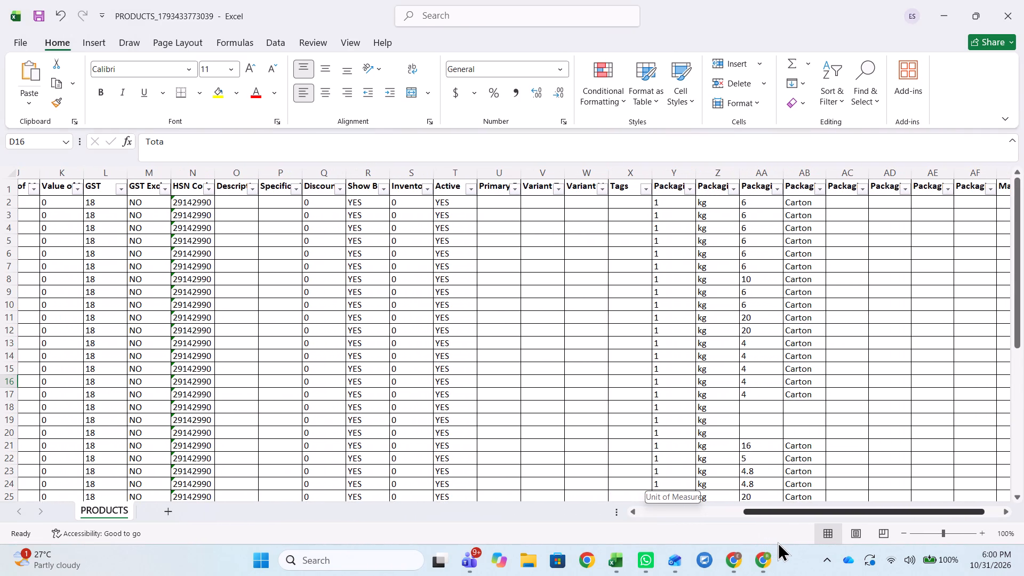
{"action": "left_click_drag", "start_coordinate": [778, 542], "coordinate": [797, 545]}
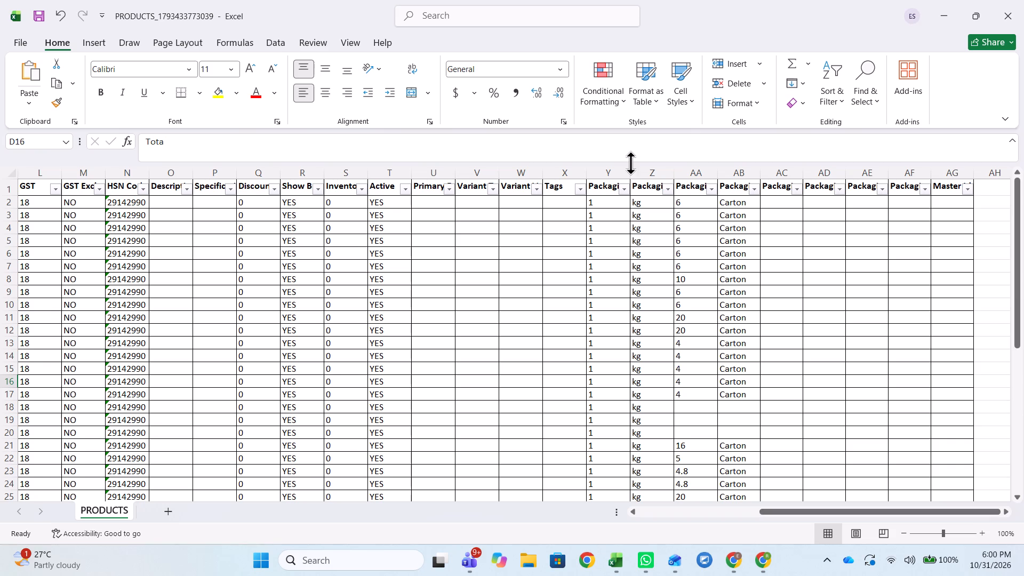
{"action": "left_click_drag", "start_coordinate": [630, 172], "coordinate": [652, 173]}
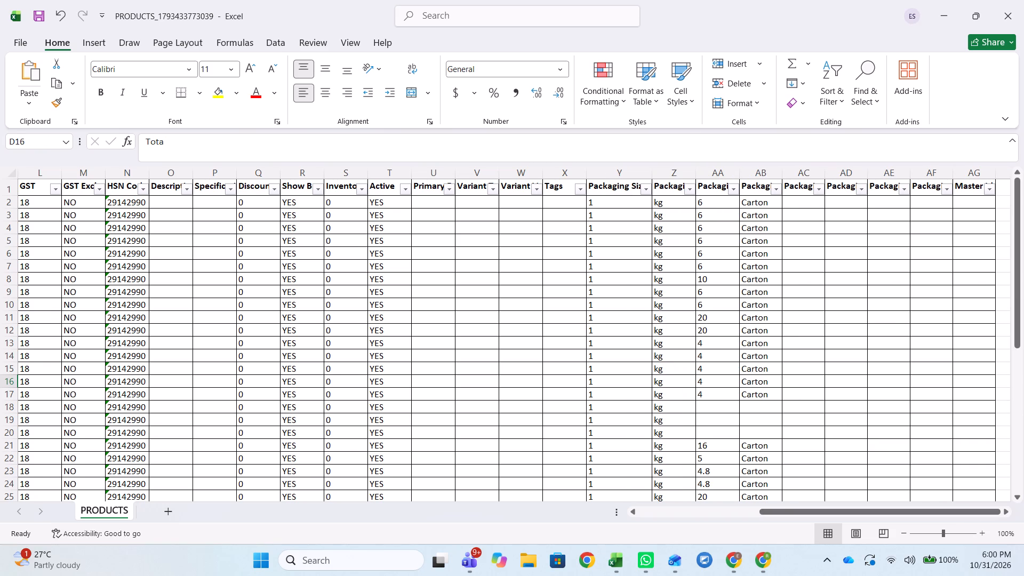
{"action": "left_click_drag", "start_coordinate": [695, 175], "coordinate": [706, 174]}
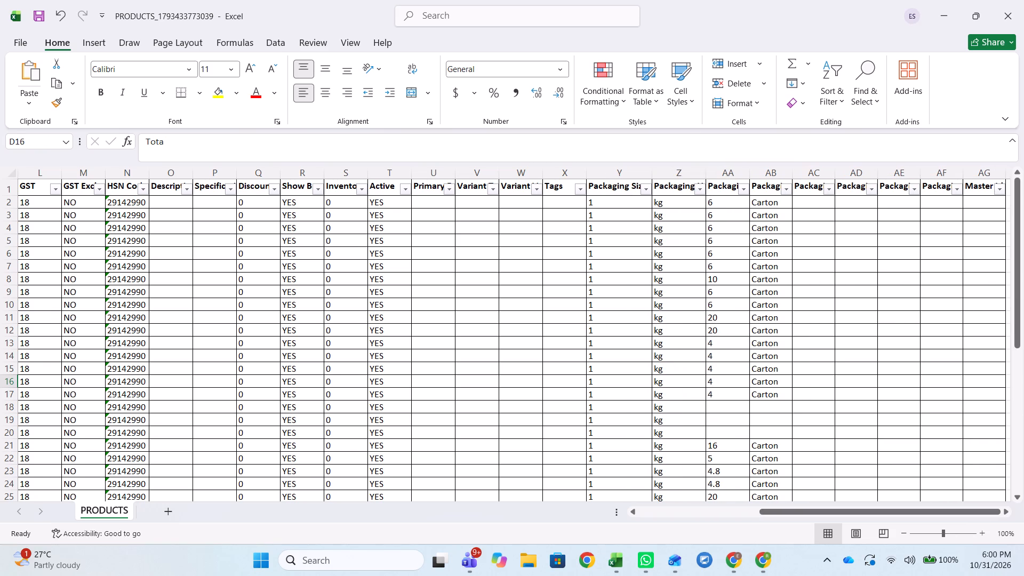
{"action": "left_click_drag", "start_coordinate": [752, 174], "coordinate": [771, 174]}
{"action": "left_click_drag", "start_coordinate": [812, 174], "coordinate": [831, 174]}
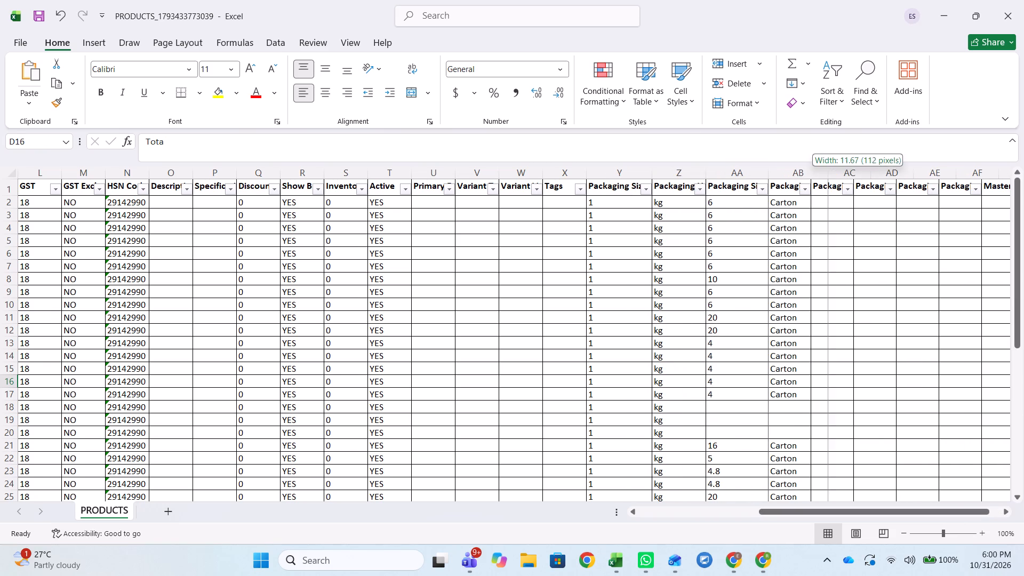
{"action": "left_click_drag", "start_coordinate": [831, 174], "coordinate": [831, 174]}
{"action": "left_click_drag", "start_coordinate": [769, 172], "coordinate": [787, 172]}
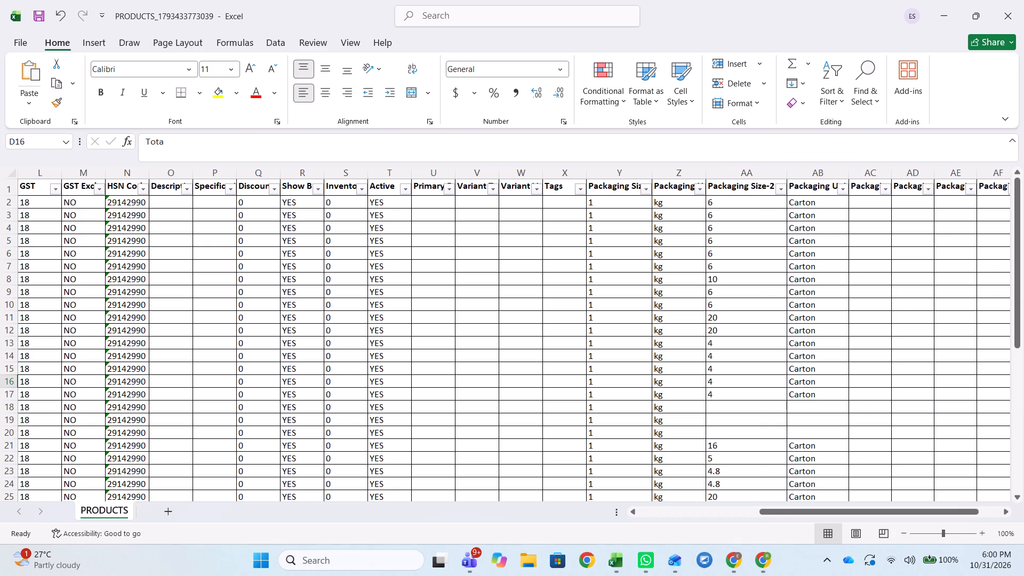
Widen the Category column enough to show each product's full category name.
{"action": "left_click_drag", "start_coordinate": [826, 512], "coordinate": [886, 514]}
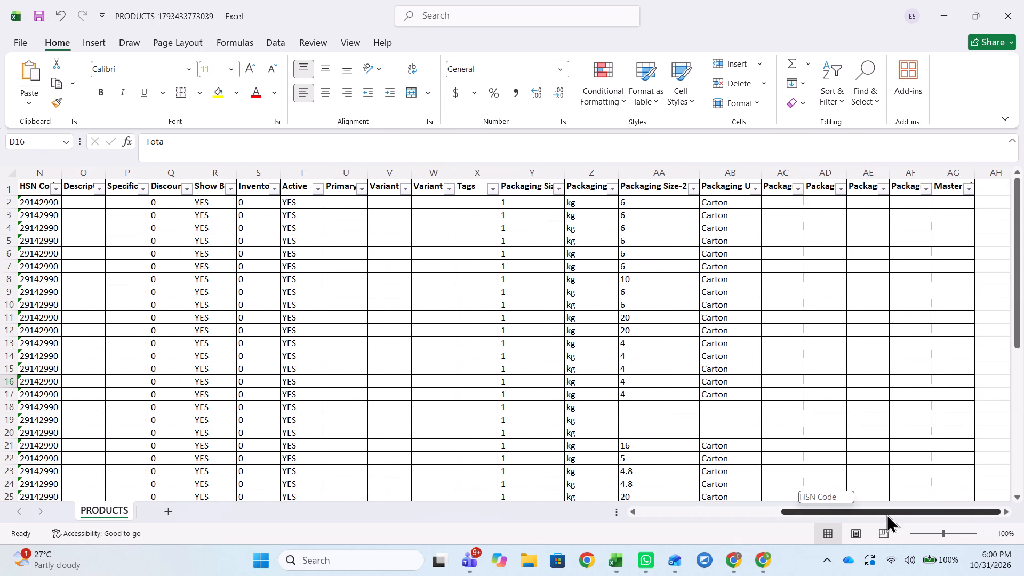
{"action": "left_click_drag", "start_coordinate": [886, 514], "coordinate": [478, 508]}
{"action": "scroll", "coordinate": [119, 343], "scroll_direction": "down", "scroll_amount": 5}
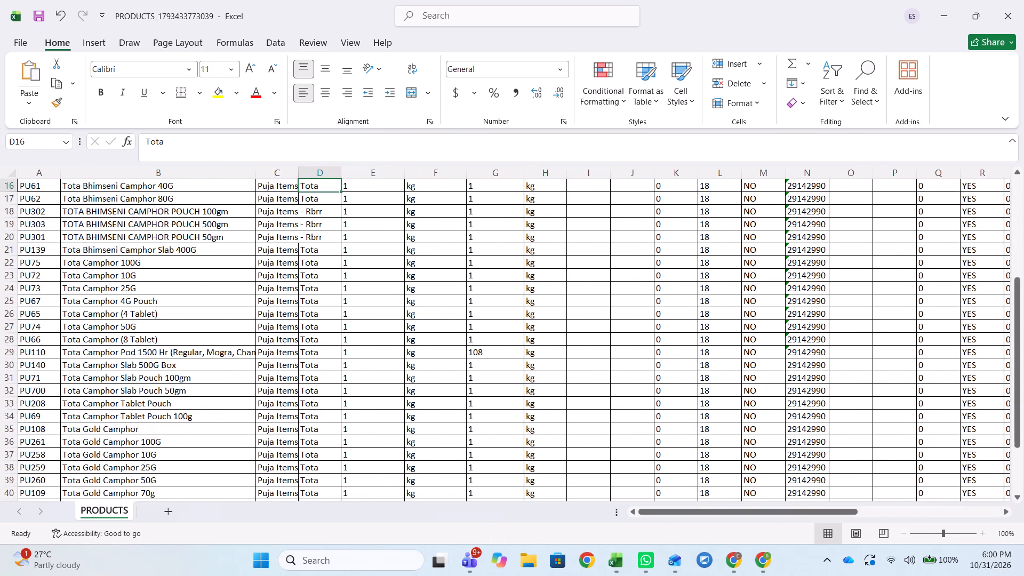
{"action": "scroll", "coordinate": [190, 305], "scroll_direction": "down", "scroll_amount": 5}
{"action": "scroll", "coordinate": [254, 331], "scroll_direction": "up", "scroll_amount": 11}
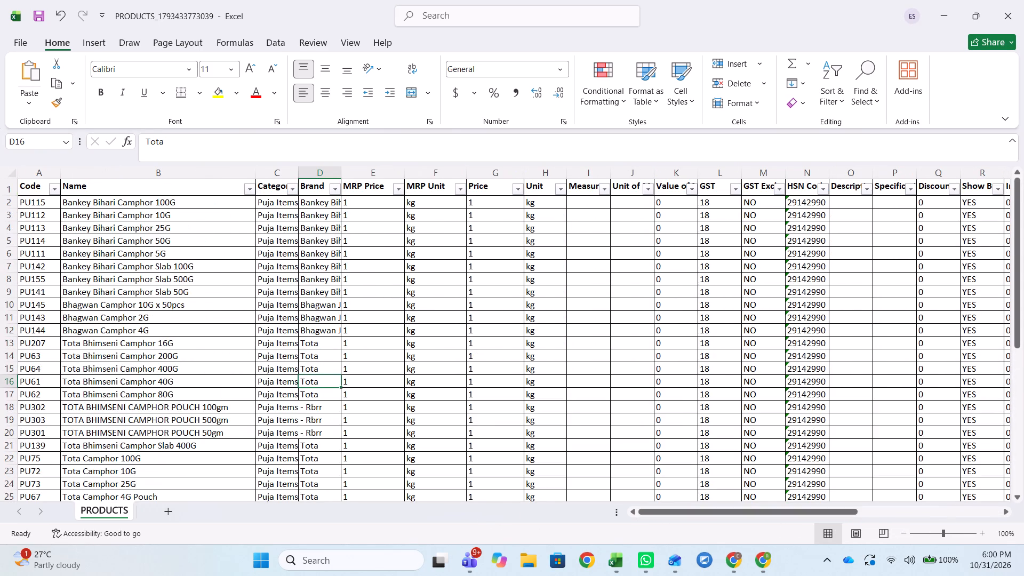
{"action": "scroll", "coordinate": [257, 330], "scroll_direction": "up", "scroll_amount": 3}
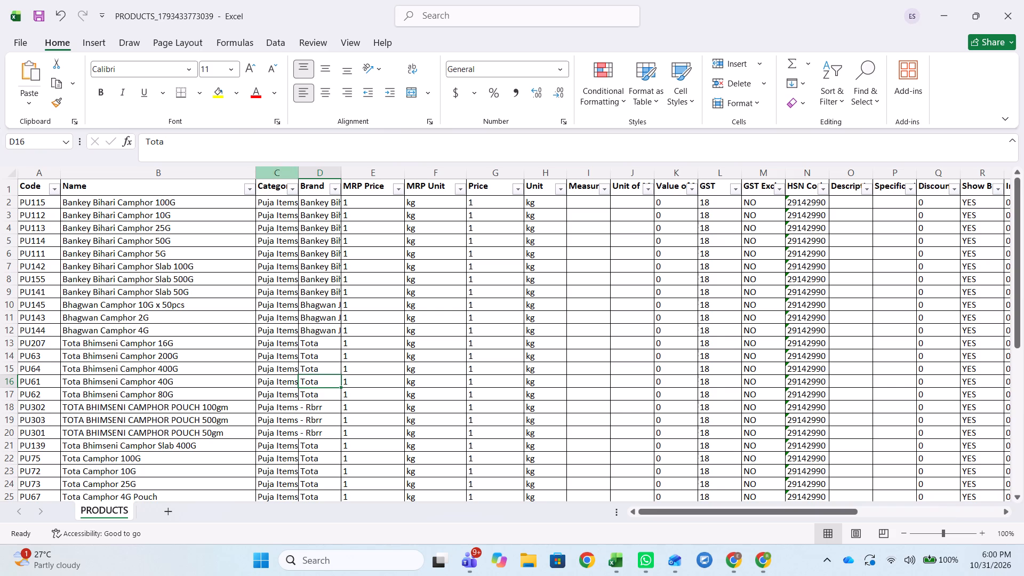
{"action": "left_click_drag", "start_coordinate": [301, 171], "coordinate": [362, 171]}
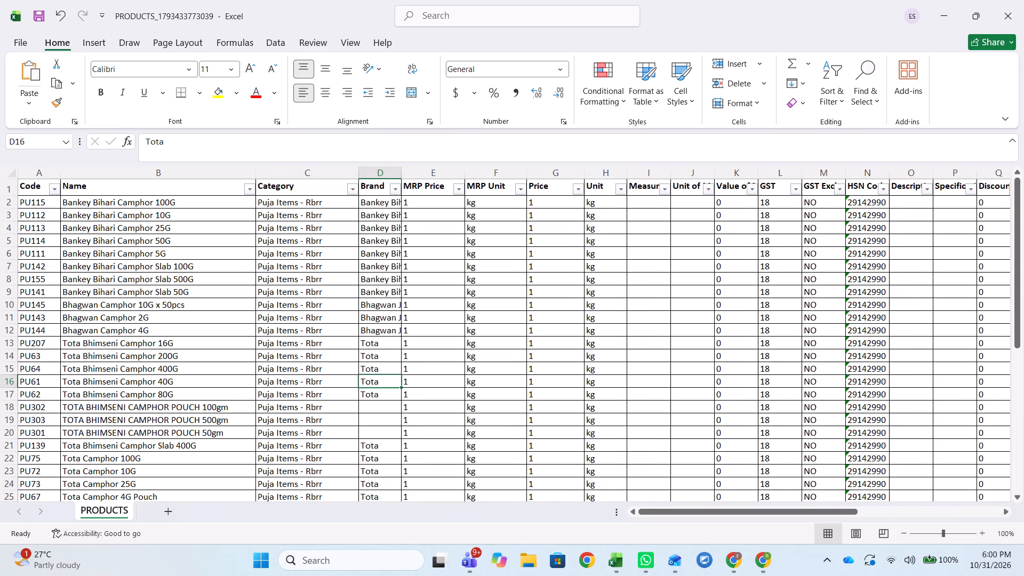
{"action": "scroll", "coordinate": [390, 357], "scroll_direction": "down", "scroll_amount": 3}
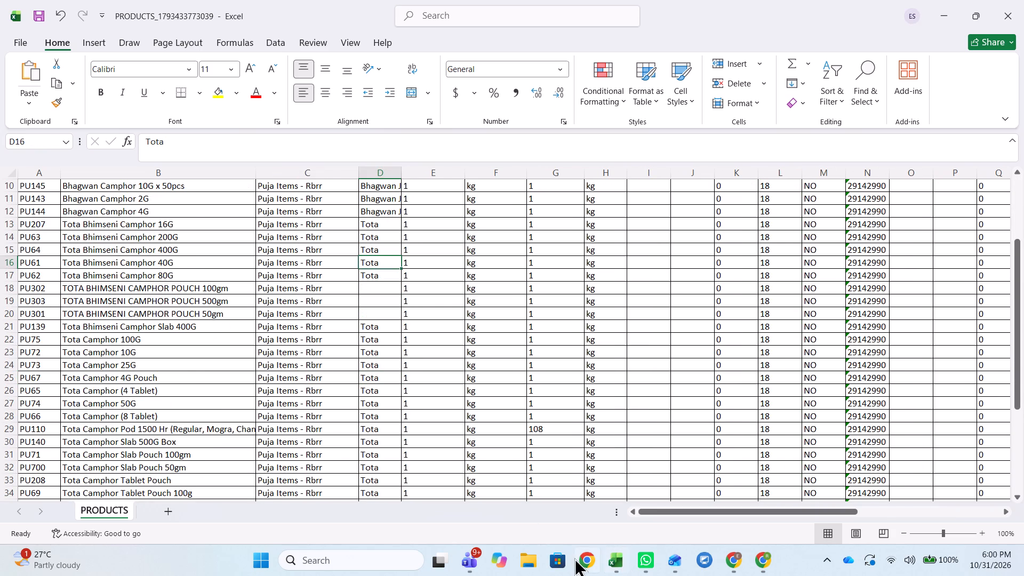
Switch to Chrome, open the products bulk upload form for Gandhi Soaps and start choosing the CSV file.
{"action": "left_click", "coordinate": [719, 482]}
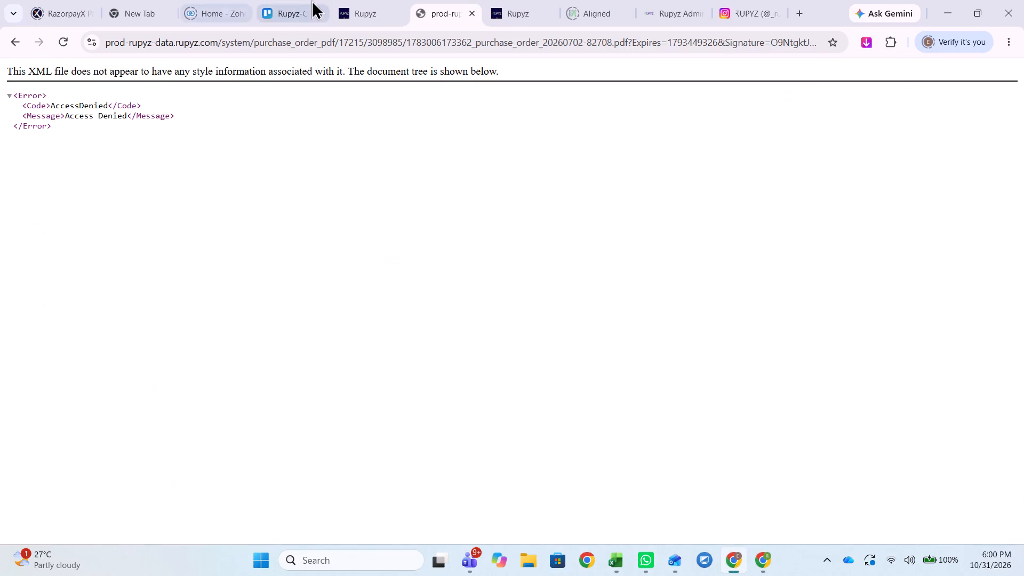
{"action": "left_click", "coordinate": [347, 0]}
{"action": "scroll", "coordinate": [0, 271], "scroll_direction": "up", "scroll_amount": 5}
{"action": "left_click", "coordinate": [95, 181]}
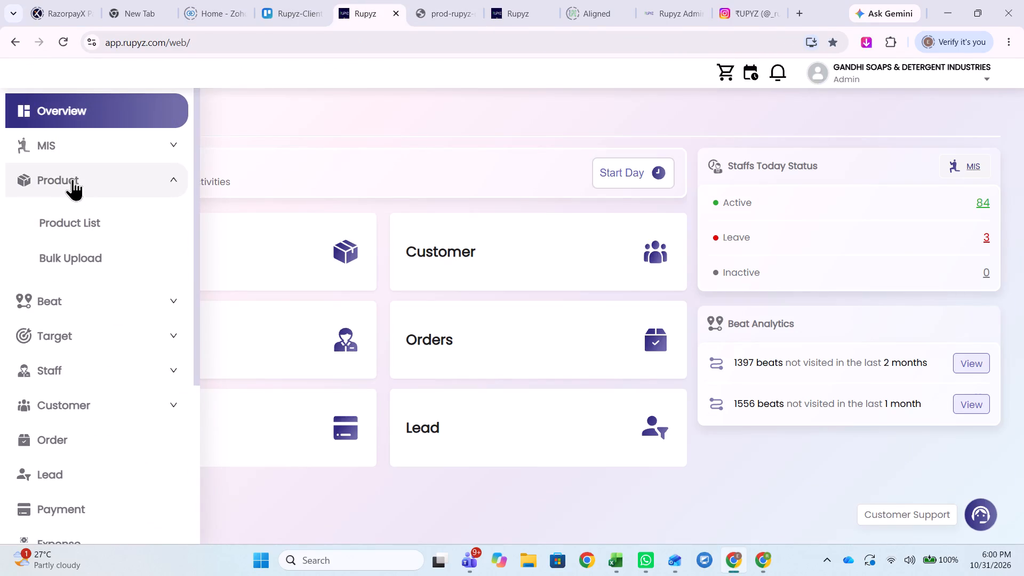
{"action": "left_click", "coordinate": [85, 255]}
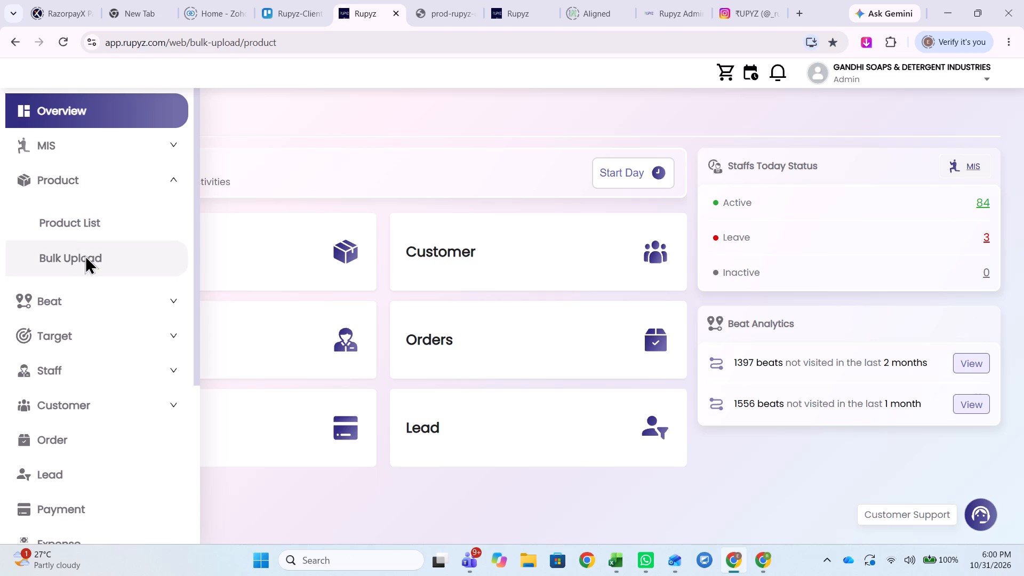
{"action": "left_click", "coordinate": [945, 110]}
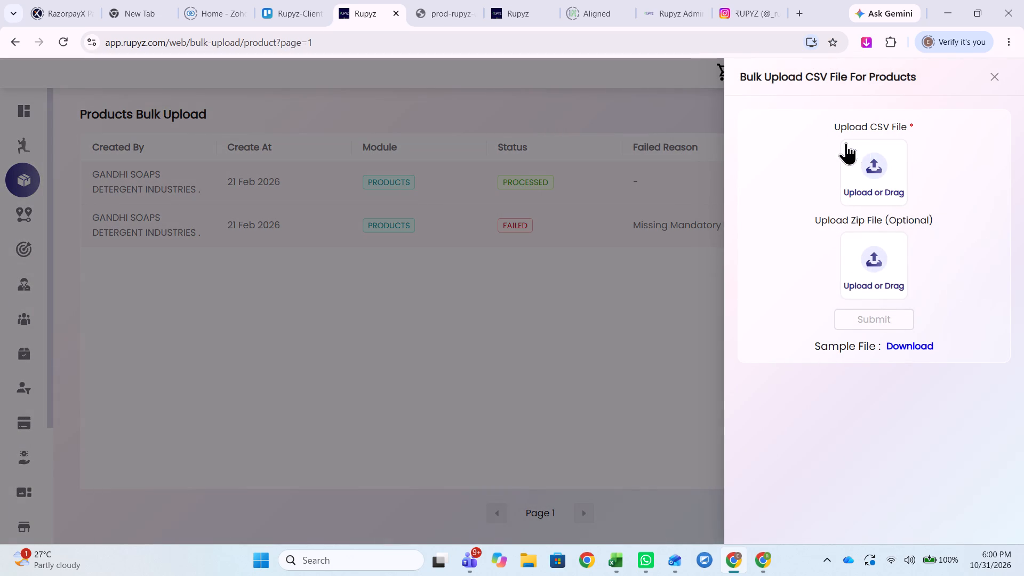
{"action": "left_click", "coordinate": [874, 165]}
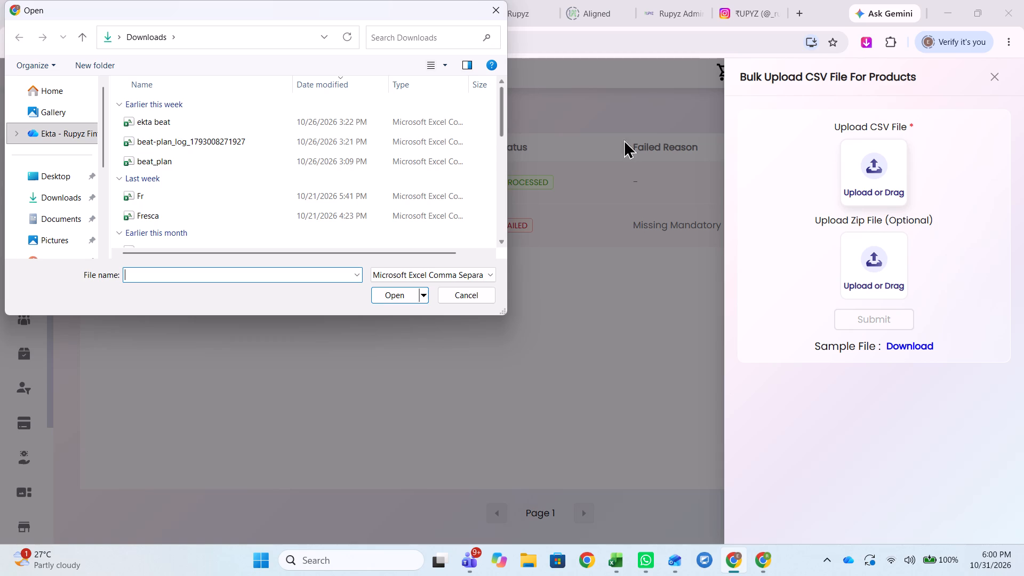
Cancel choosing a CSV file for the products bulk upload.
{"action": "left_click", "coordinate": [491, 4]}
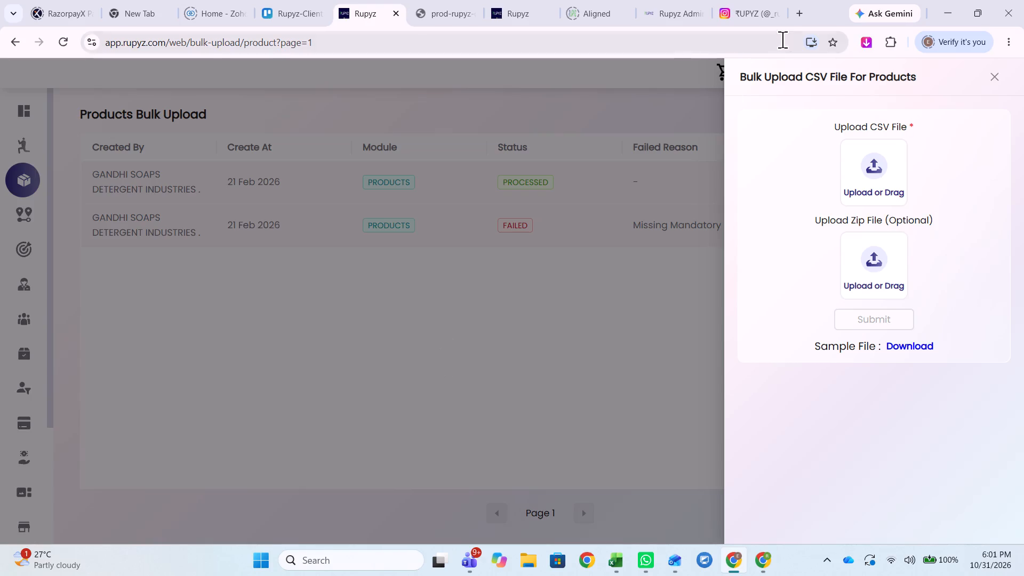
Close the Instagram tab, leaving the Gandhi Soaps organisation's admin page in view.
{"action": "left_click", "coordinate": [745, 11]}
{"action": "left_click", "coordinate": [773, 9]}
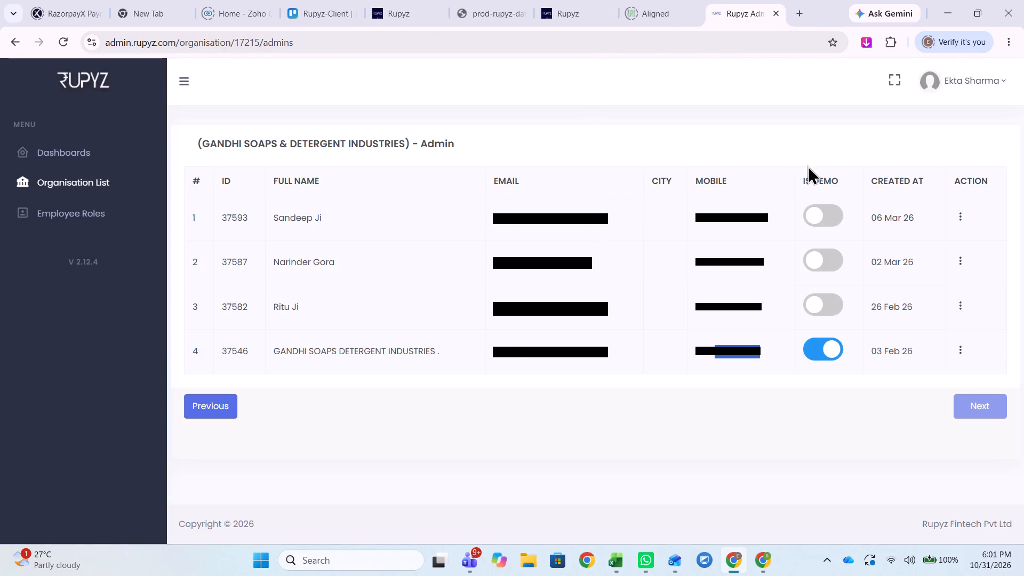
{"action": "left_click", "coordinate": [809, 122]}
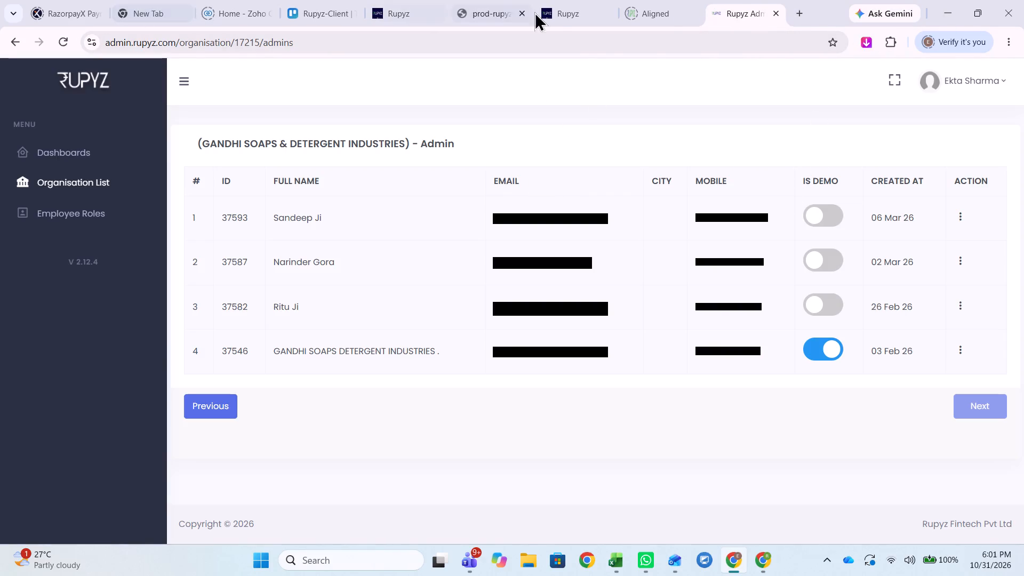
Minimize the browser window to return to the PRODUCTS workbook in Excel.
{"action": "left_click", "coordinate": [947, 6]}
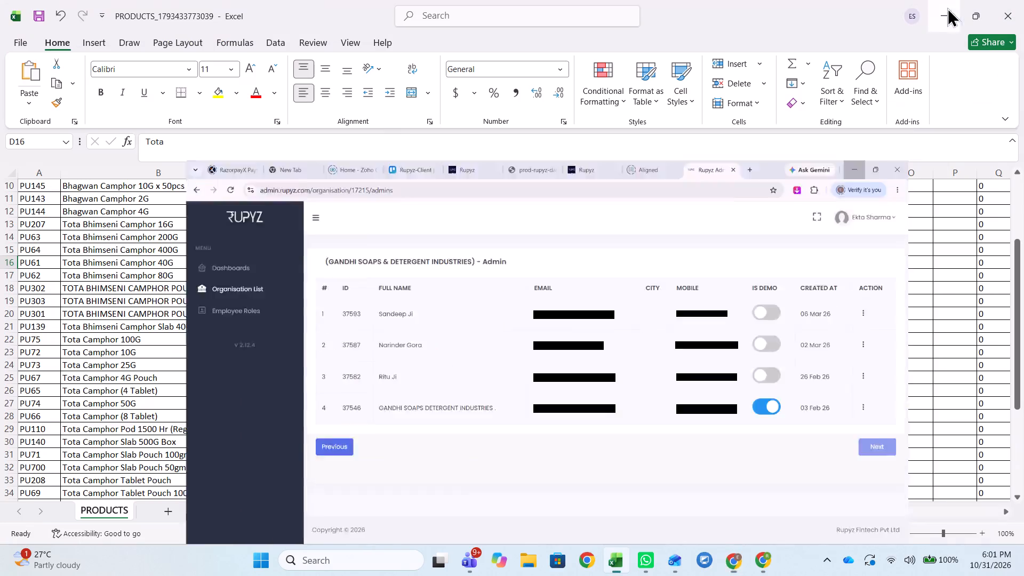
In Excel, look through all product rows of the PRODUCTS sheet, including their names, categories, brands, prices and units.
{"action": "scroll", "coordinate": [509, 382], "scroll_direction": "up", "scroll_amount": 1}
{"action": "scroll", "coordinate": [510, 383], "scroll_direction": "down", "scroll_amount": 4}
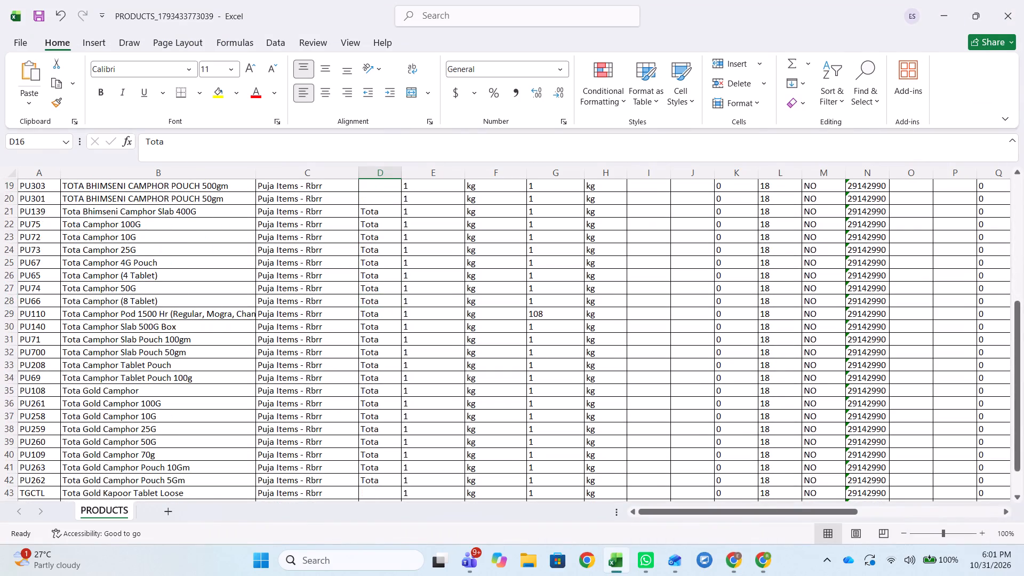
{"action": "scroll", "coordinate": [540, 381], "scroll_direction": "down", "scroll_amount": 5}
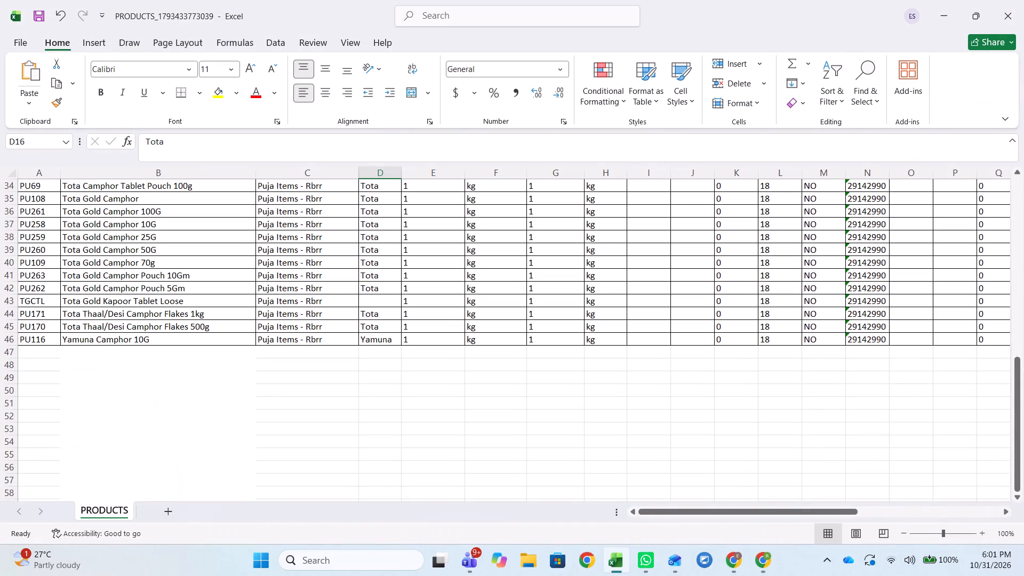
{"action": "scroll", "coordinate": [566, 382], "scroll_direction": "up", "scroll_amount": 15}
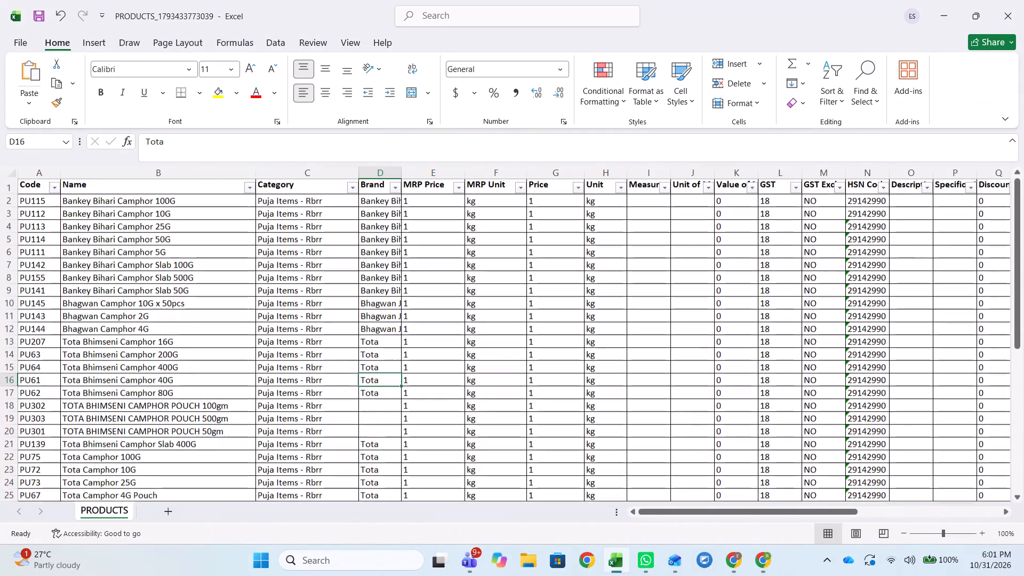
{"action": "scroll", "coordinate": [565, 388], "scroll_direction": "up", "scroll_amount": 4}
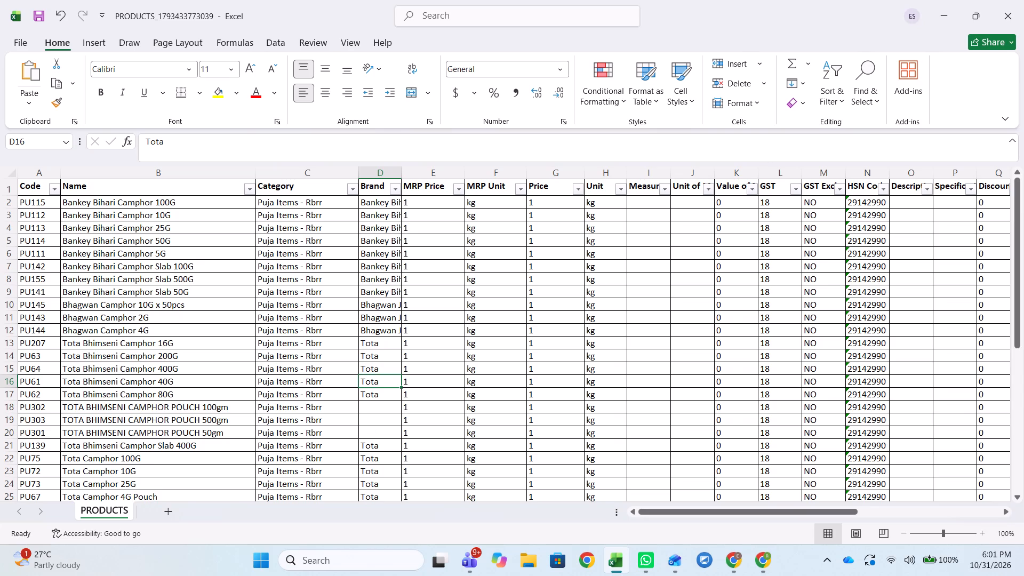
{"action": "scroll", "coordinate": [565, 388], "scroll_direction": "down", "scroll_amount": 2}
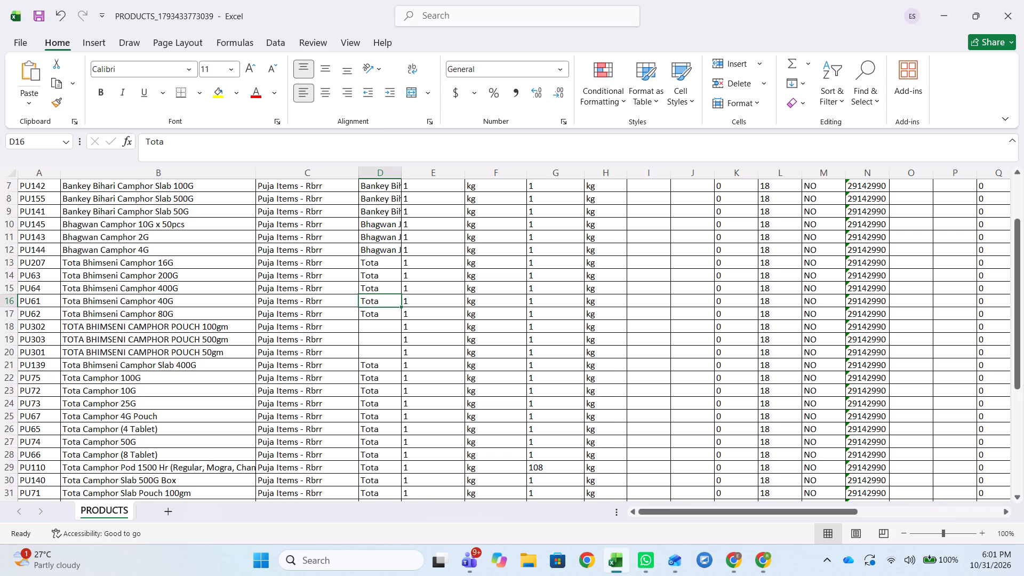
Check the Brand column down to the last product row for missing brand entries.
{"action": "left_click_drag", "start_coordinate": [381, 326], "coordinate": [380, 351]}
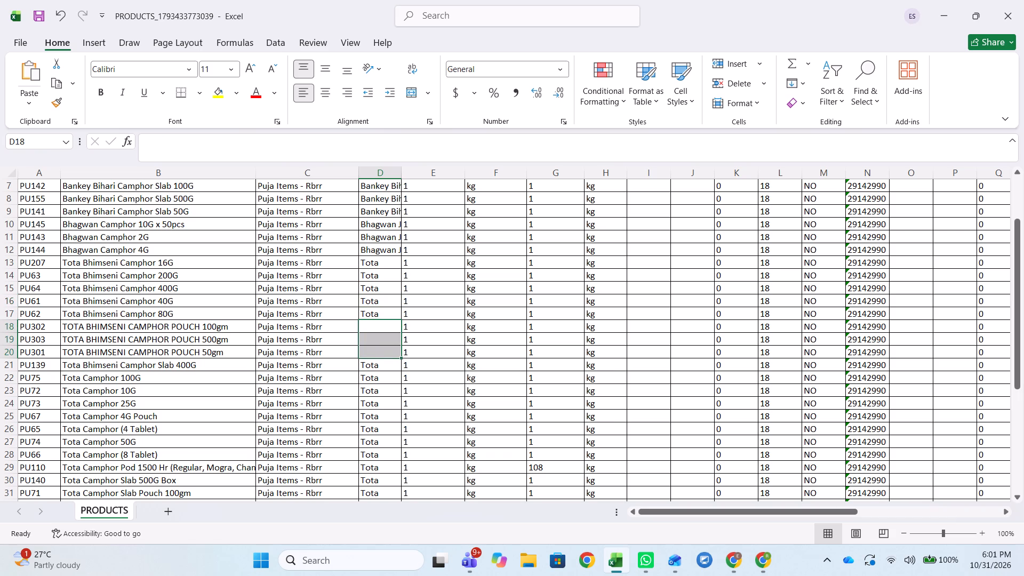
{"action": "scroll", "coordinate": [466, 390], "scroll_direction": "down", "scroll_amount": 6}
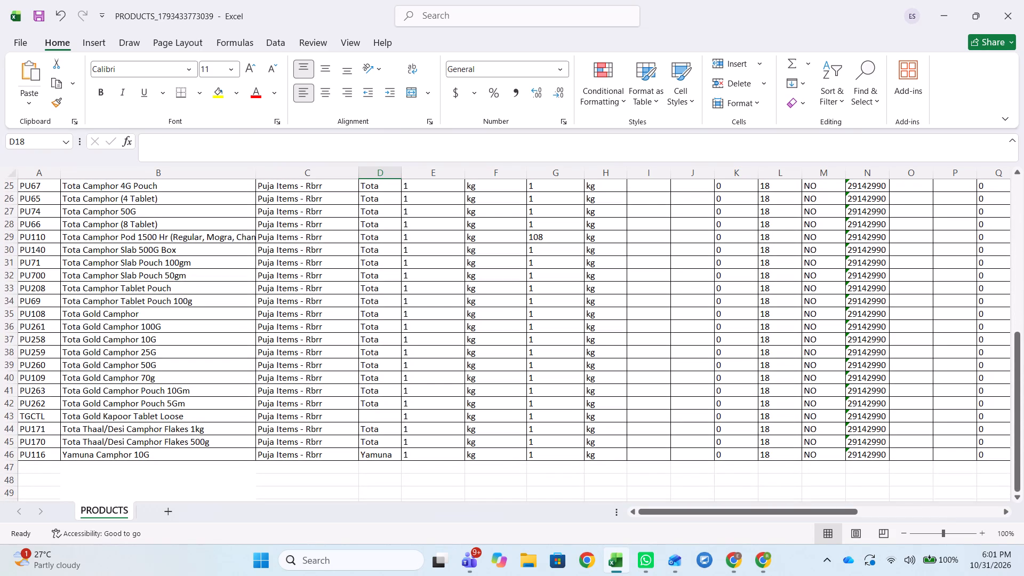
{"action": "left_click", "coordinate": [387, 417]}
Widen the Brand column to about 20.56 to show each product's full brand name, and look over the product rows.
{"action": "scroll", "coordinate": [562, 393], "scroll_direction": "up", "scroll_amount": 15}
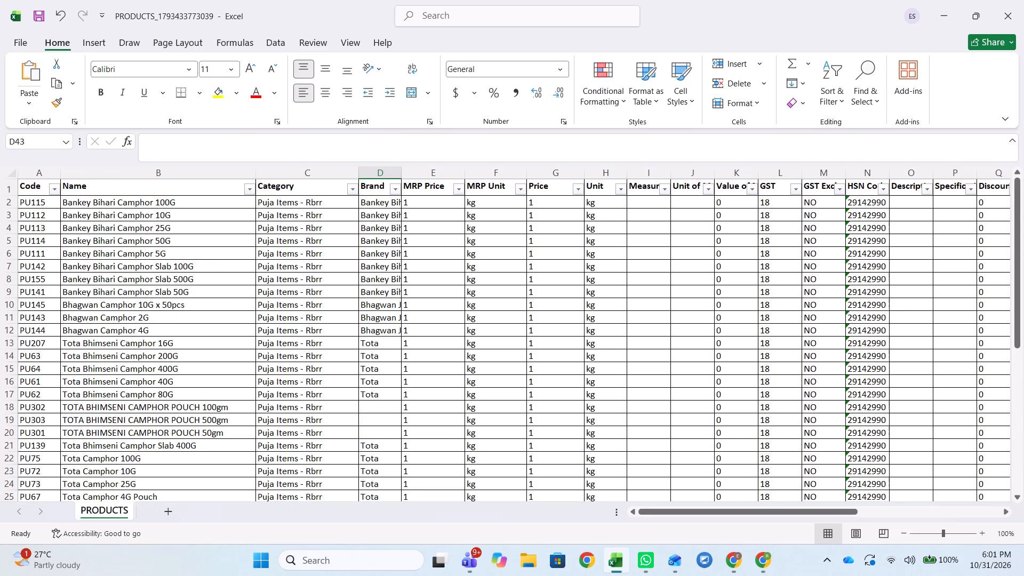
{"action": "left_click_drag", "start_coordinate": [401, 170], "coordinate": [460, 181]}
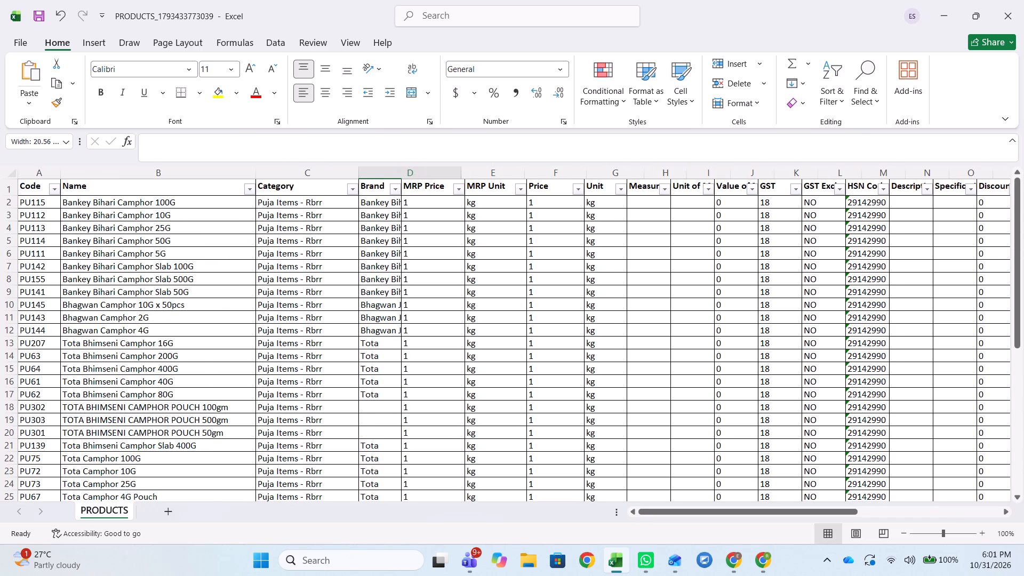
{"action": "scroll", "coordinate": [372, 364], "scroll_direction": "down", "scroll_amount": 1}
{"action": "scroll", "coordinate": [423, 361], "scroll_direction": "down", "scroll_amount": 2}
{"action": "scroll", "coordinate": [433, 358], "scroll_direction": "up", "scroll_amount": 1}
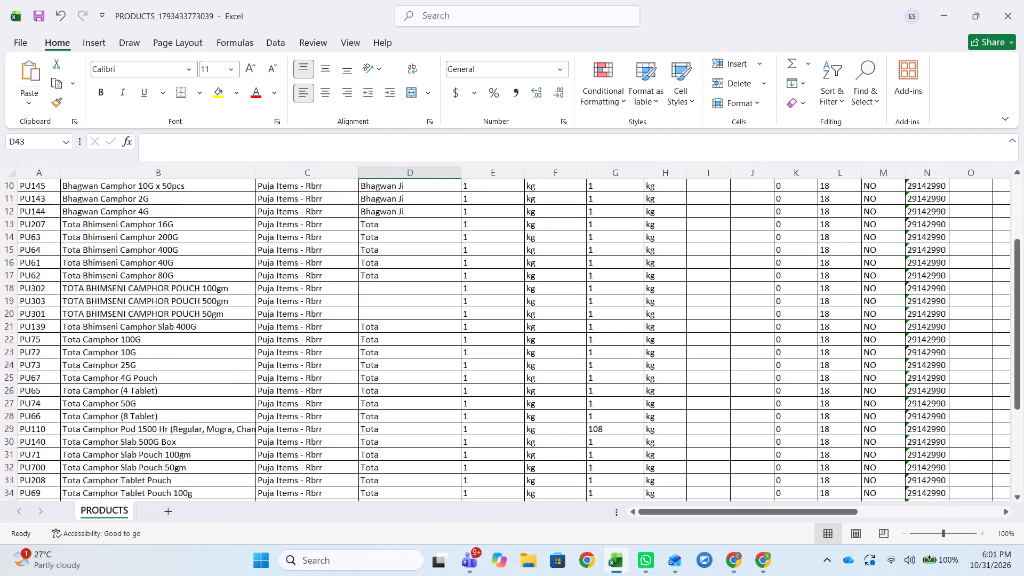
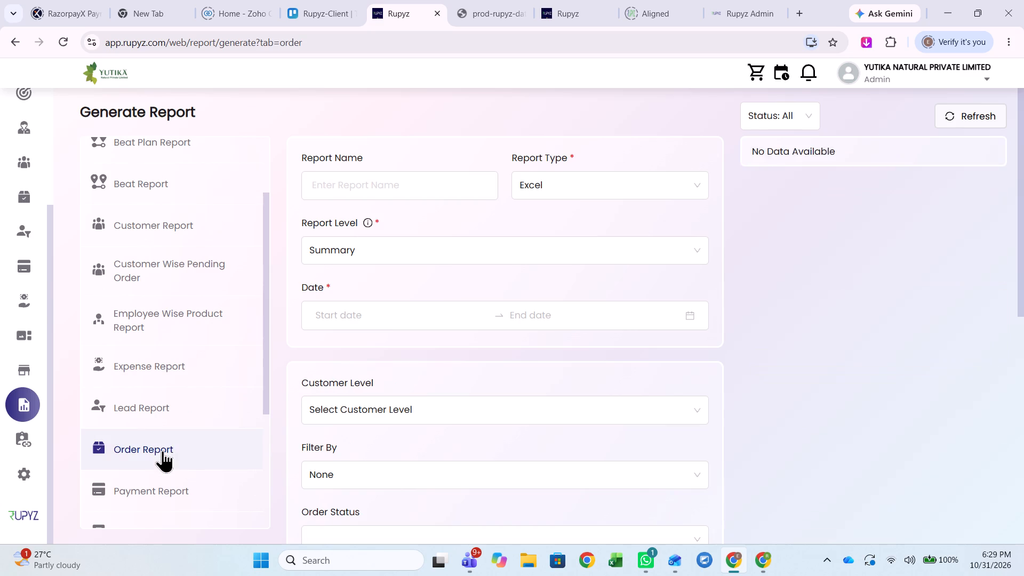
Create a Detailed Excel order report for Yutika Natural covering 2026-10-01 to 2026-10-31, keeping the default columns and all order statuses.
{"action": "left_click", "coordinate": [366, 251]}
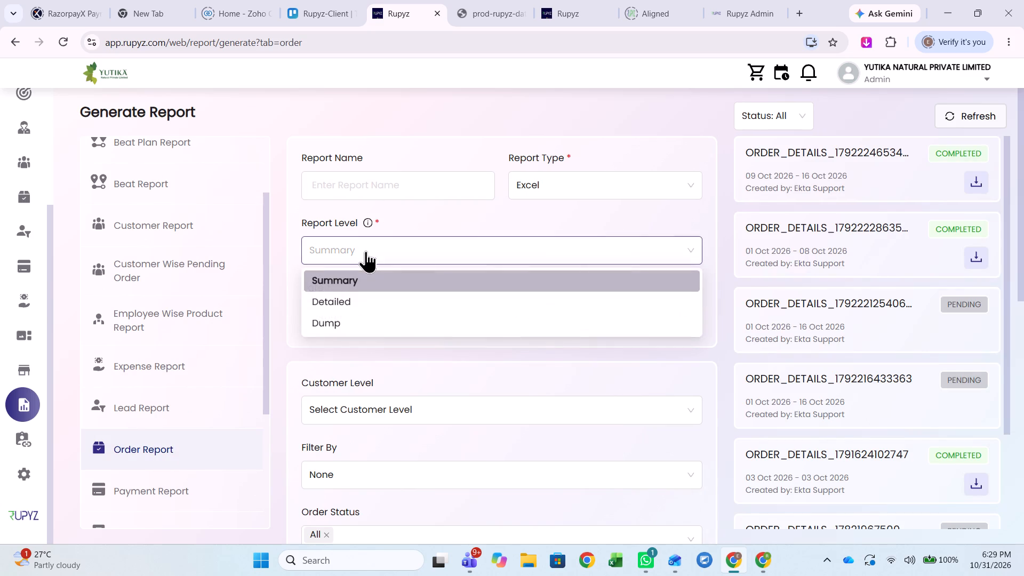
{"action": "left_click", "coordinate": [367, 297]}
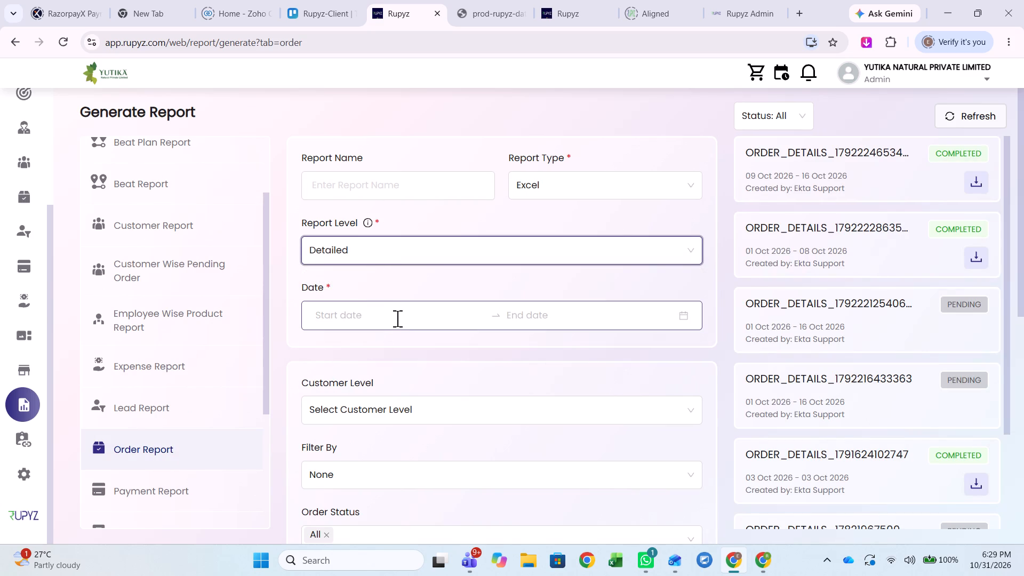
{"action": "left_click", "coordinate": [392, 314]}
{"action": "left_click", "coordinate": [413, 408]}
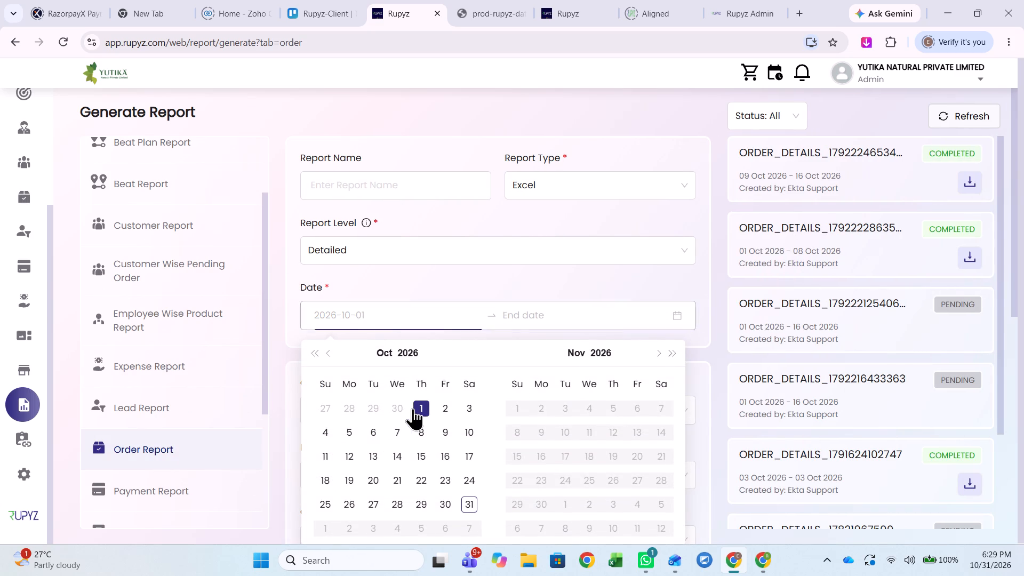
{"action": "left_click", "coordinate": [477, 508]}
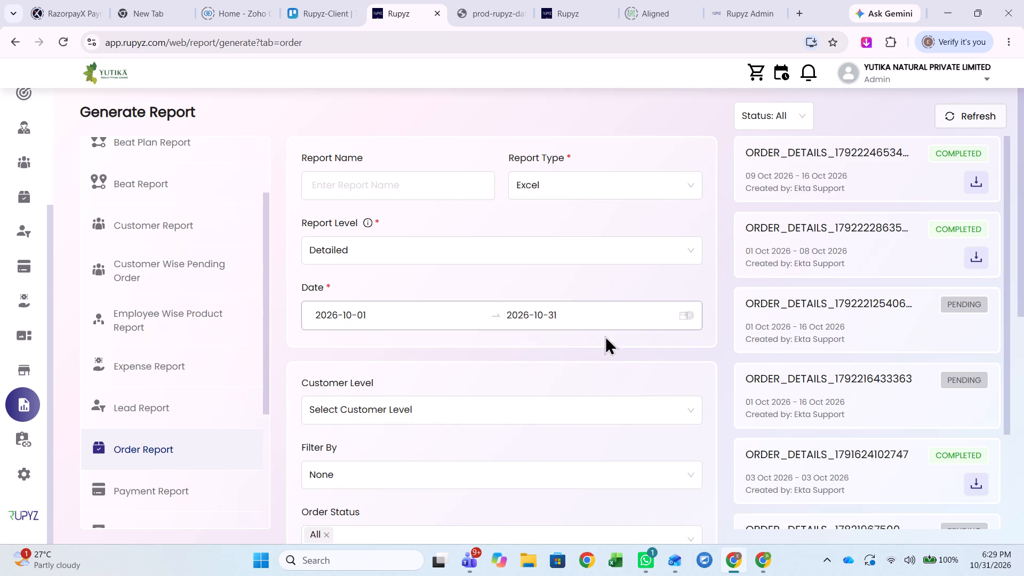
{"action": "scroll", "coordinate": [606, 365], "scroll_direction": "down", "scroll_amount": 3}
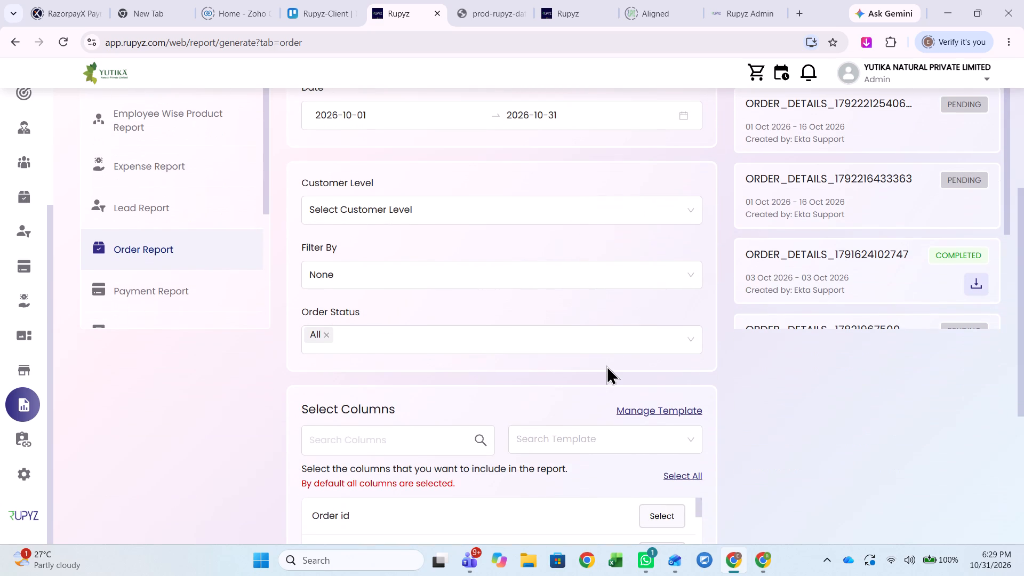
{"action": "scroll", "coordinate": [784, 391], "scroll_direction": "down", "scroll_amount": 5}
{"action": "scroll", "coordinate": [743, 389], "scroll_direction": "up", "scroll_amount": 6}
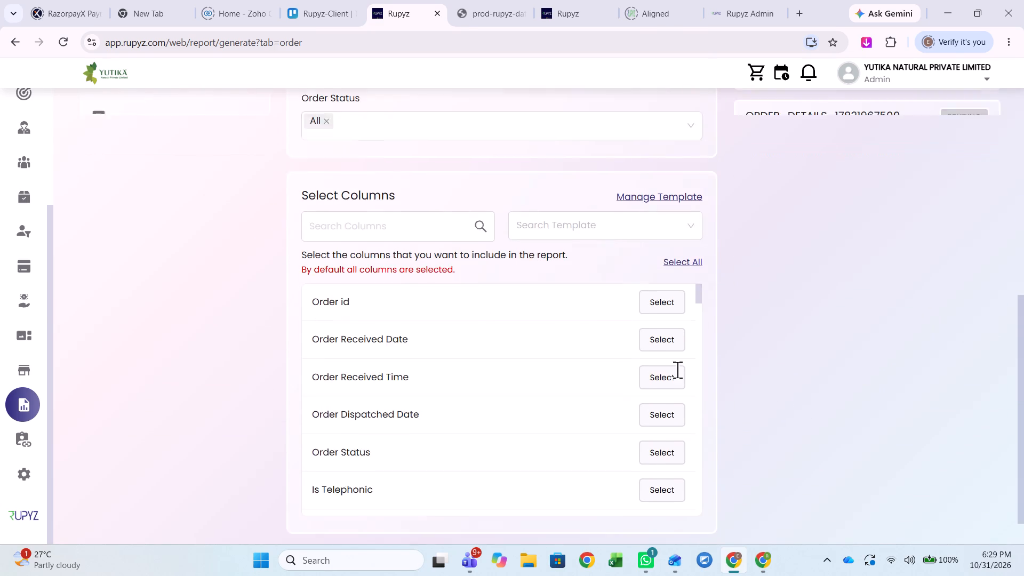
{"action": "scroll", "coordinate": [609, 358], "scroll_direction": "up", "scroll_amount": 3}
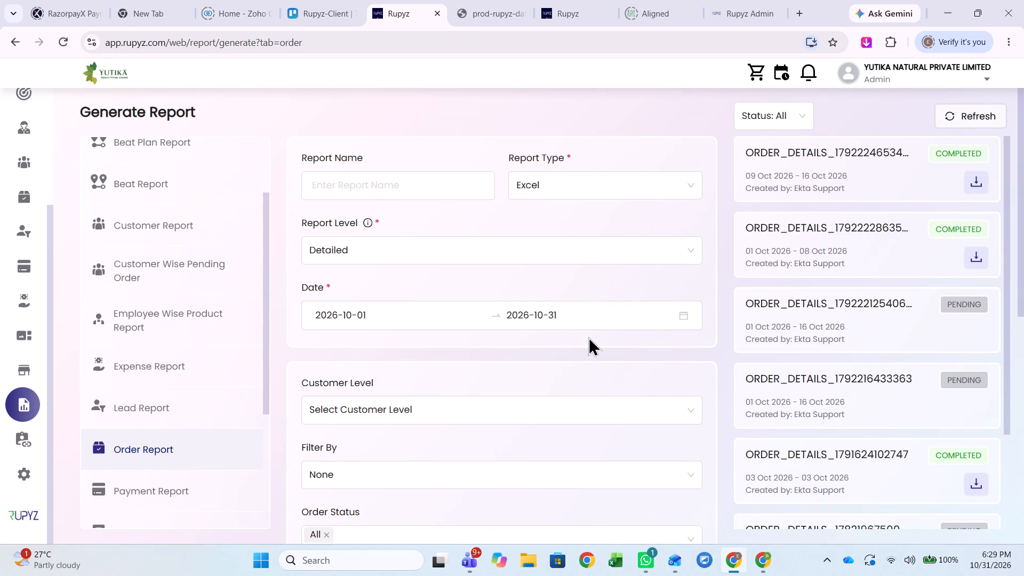
{"action": "scroll", "coordinate": [775, 478], "scroll_direction": "down", "scroll_amount": 4}
{"action": "scroll", "coordinate": [489, 386], "scroll_direction": "down", "scroll_amount": 6}
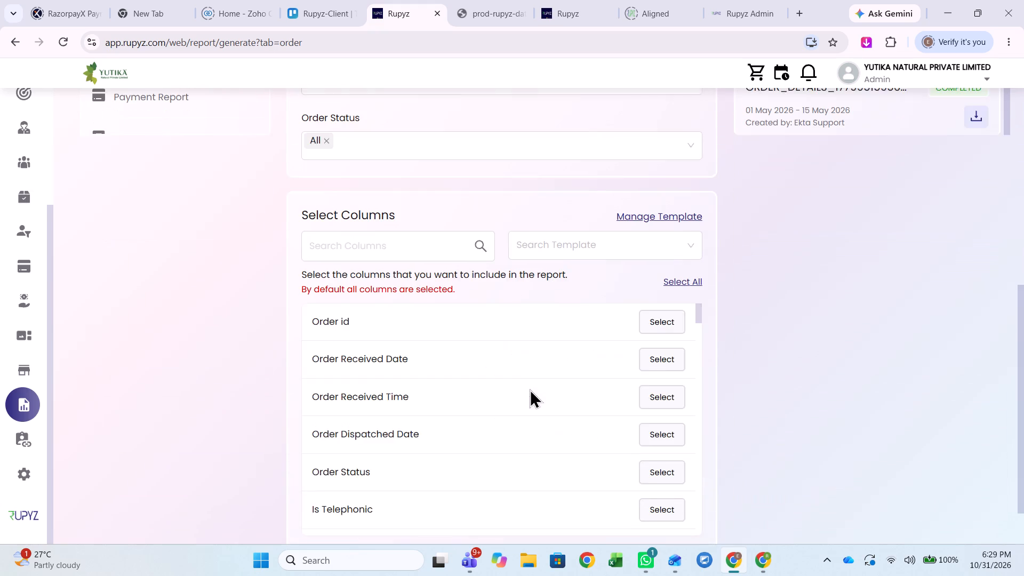
{"action": "scroll", "coordinate": [666, 479], "scroll_direction": "down", "scroll_amount": 5}
{"action": "scroll", "coordinate": [821, 469], "scroll_direction": "down", "scroll_amount": 5}
{"action": "left_click", "coordinate": [710, 521]}
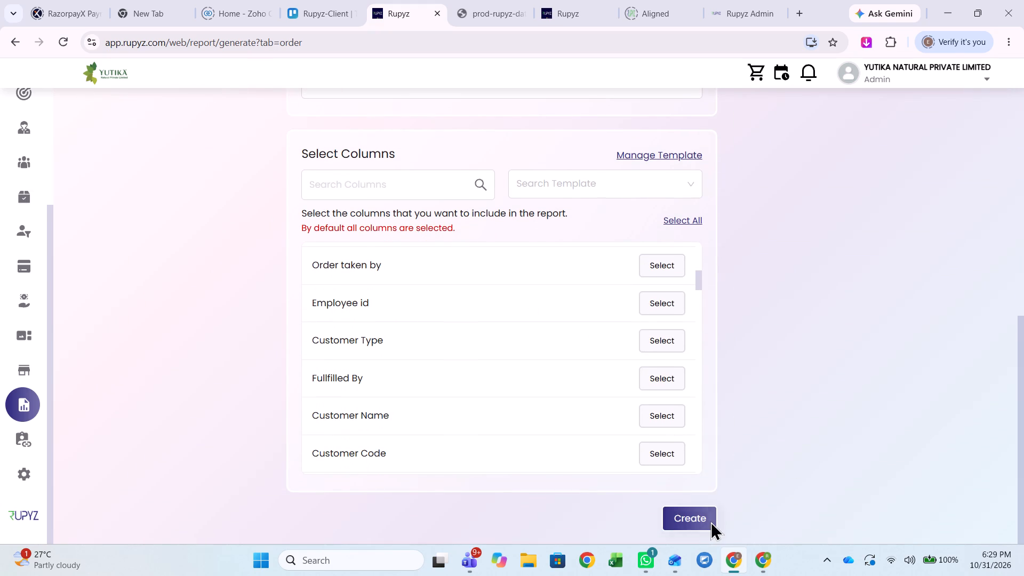
{"action": "scroll", "coordinate": [873, 310], "scroll_direction": "up", "scroll_amount": 12}
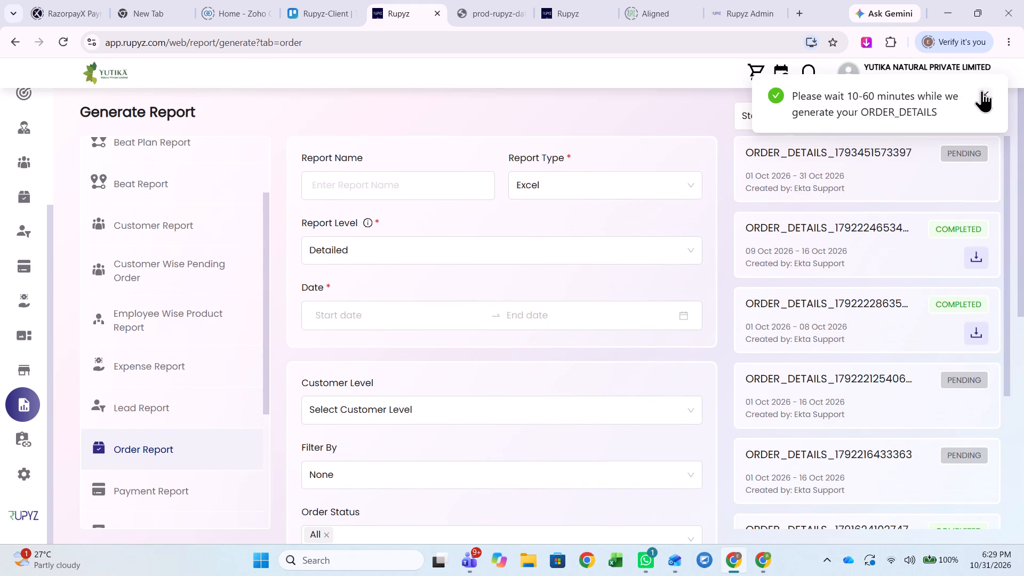
{"action": "left_click", "coordinate": [981, 89]}
Look over the generated order reports list and reload the page to check the new October report's status.
{"action": "scroll", "coordinate": [922, 382], "scroll_direction": "up", "scroll_amount": 5}
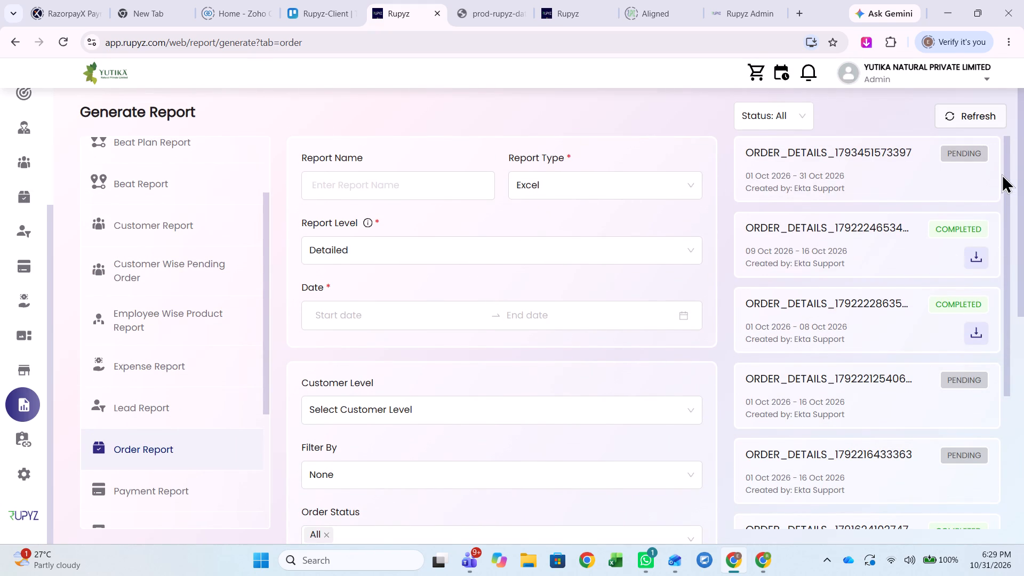
{"action": "left_click_drag", "start_coordinate": [1005, 174], "coordinate": [1023, 121]}
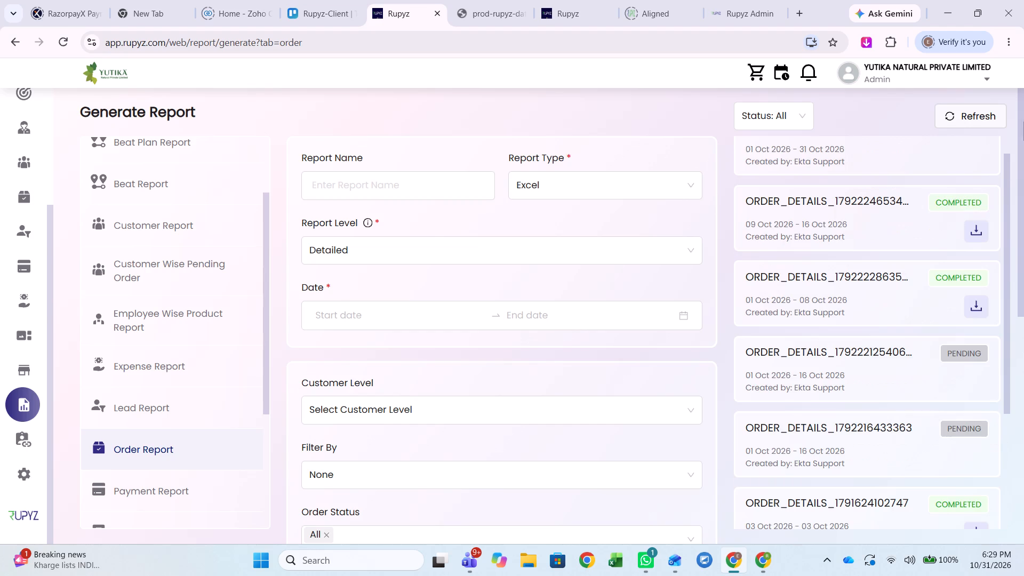
{"action": "left_click_drag", "start_coordinate": [1023, 121], "coordinate": [1023, 115]}
{"action": "left_click", "coordinate": [61, 42]}
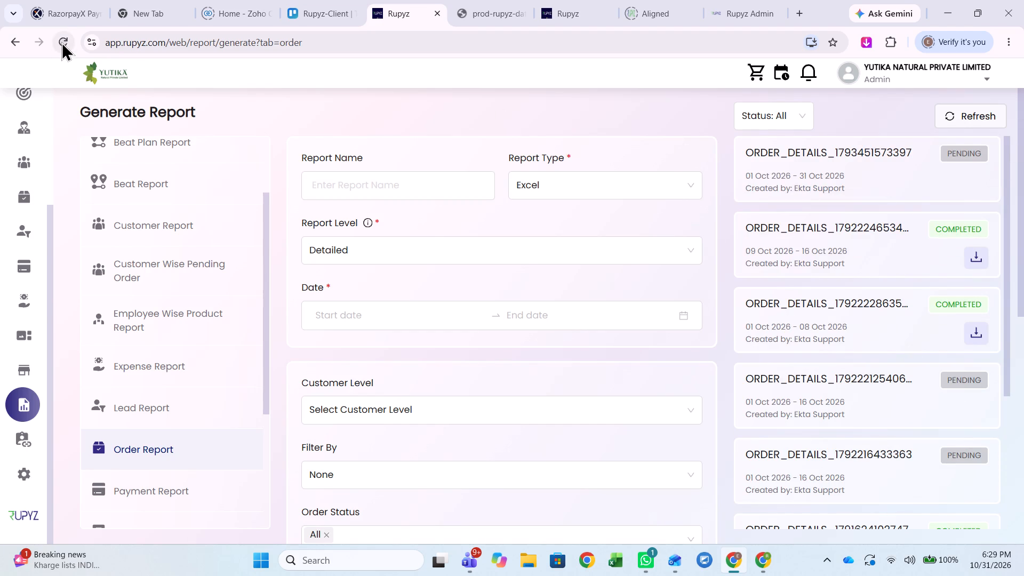